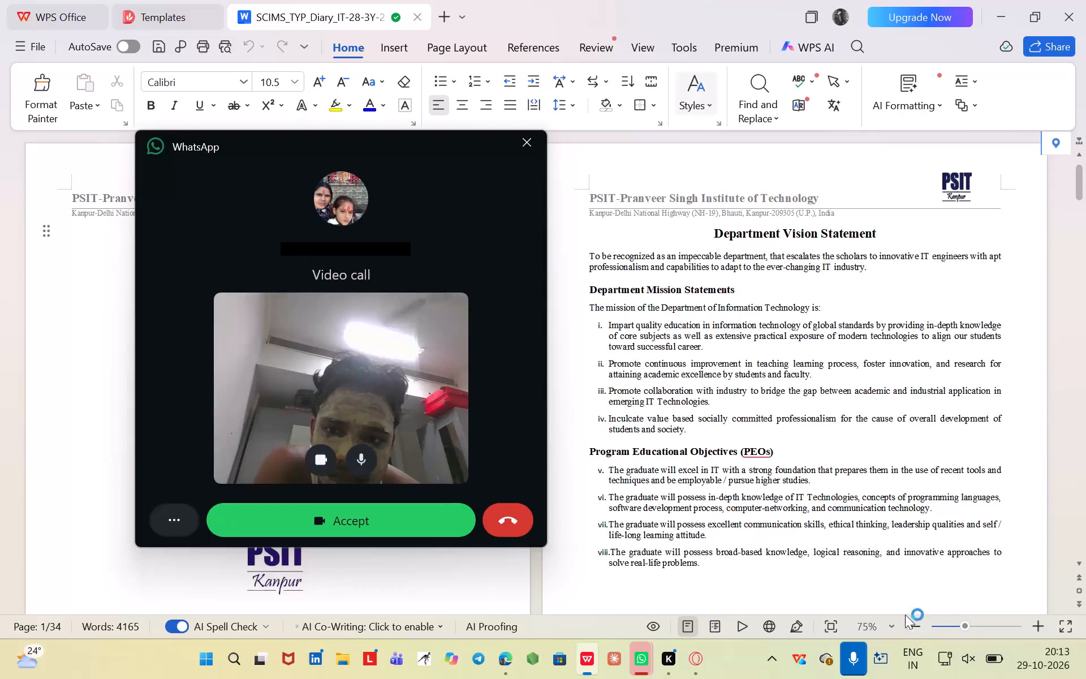
Accept the incoming WhatsApp video call.
click(423, 525)
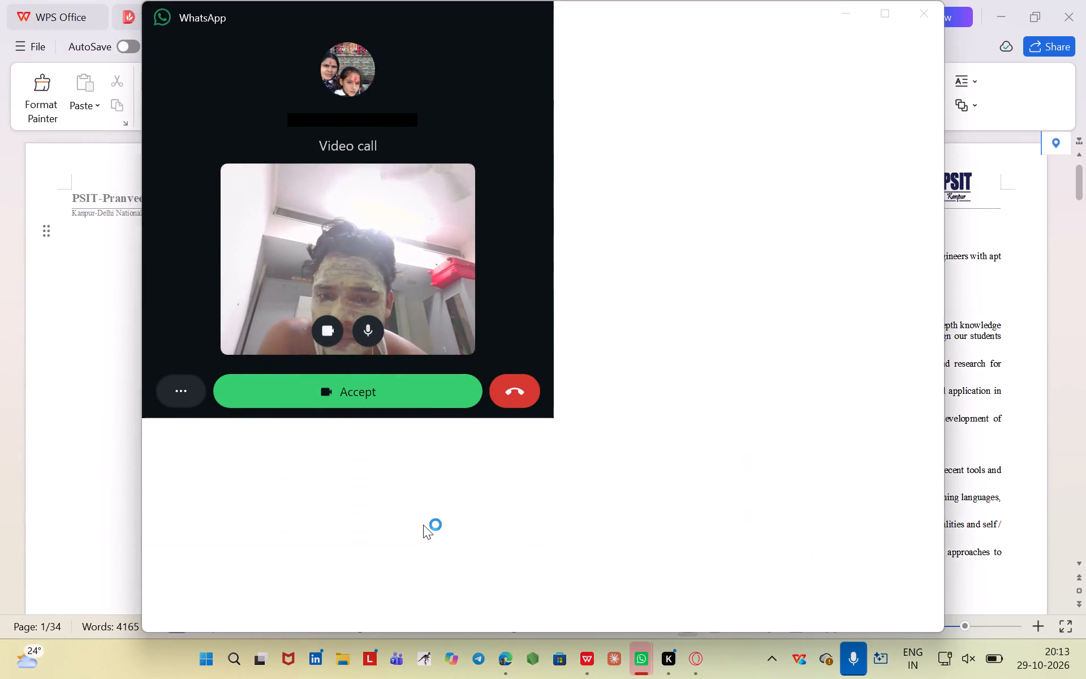
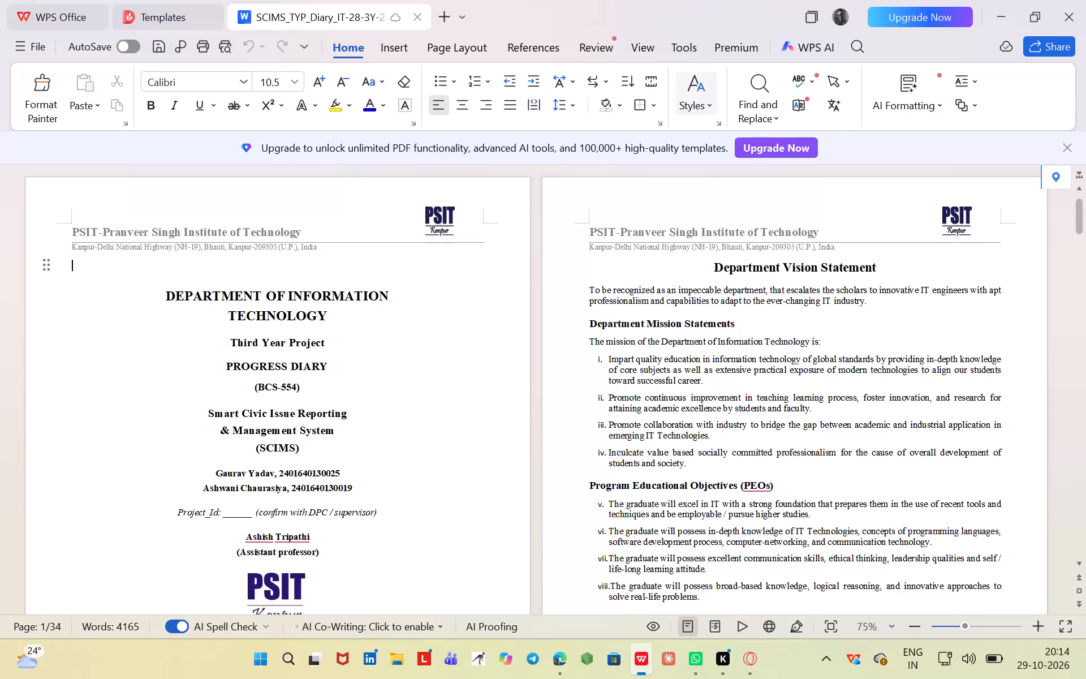
Delete the italic "Project_Id: ______ (confirm with DPC / supervisor)" placeholder line from the diary's cover page.
scroll(392, 430, up, 1)
scroll(392, 430, down, 2)
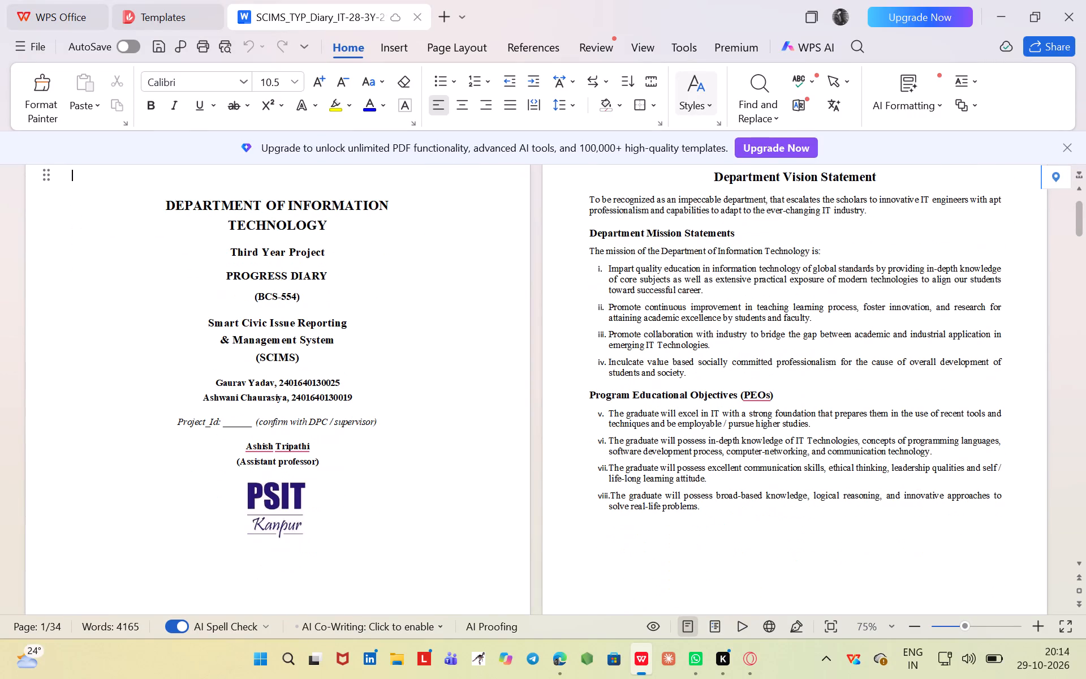
scroll(392, 428, down, 1)
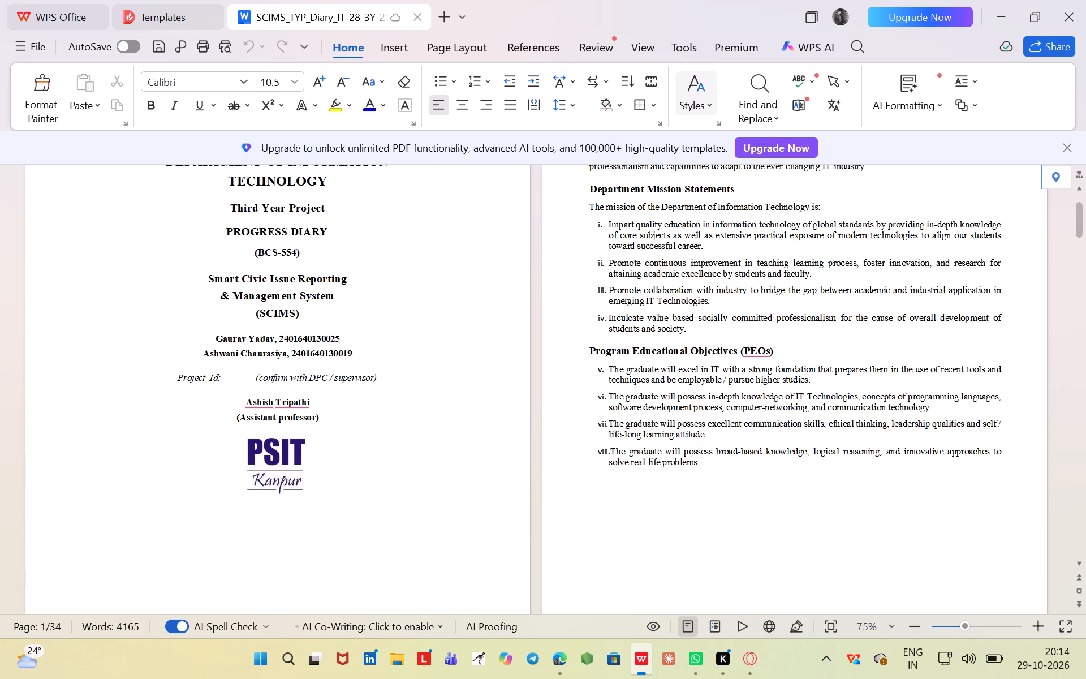
drag(181, 375, 390, 375)
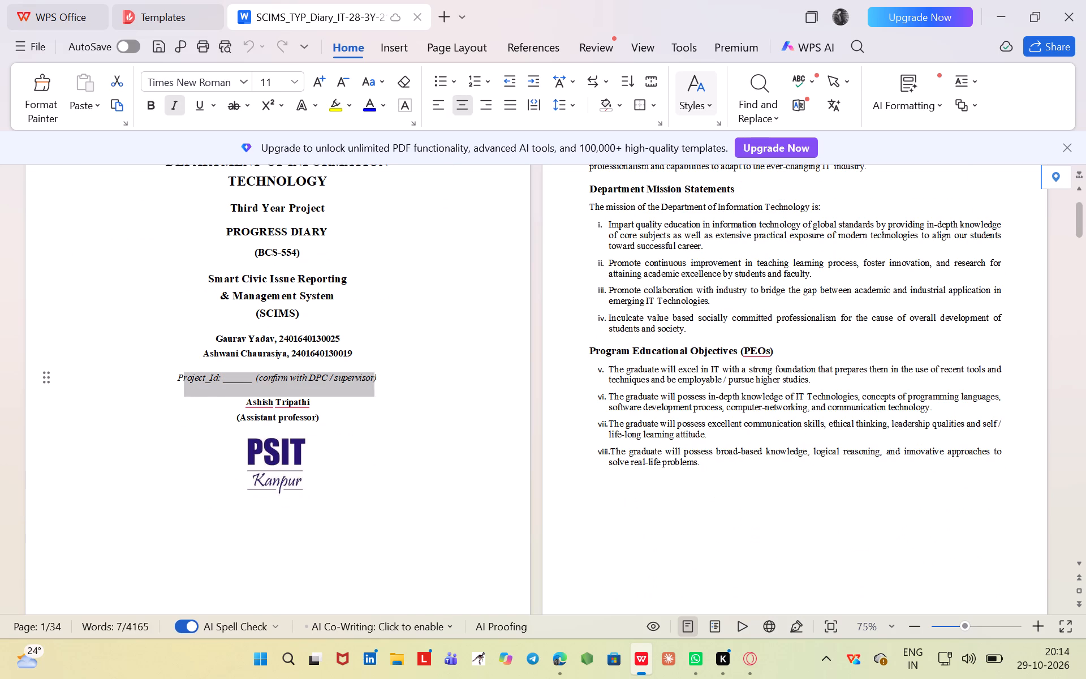
drag(390, 375, 391, 373)
key(BackSpace)
key(BackSpace)
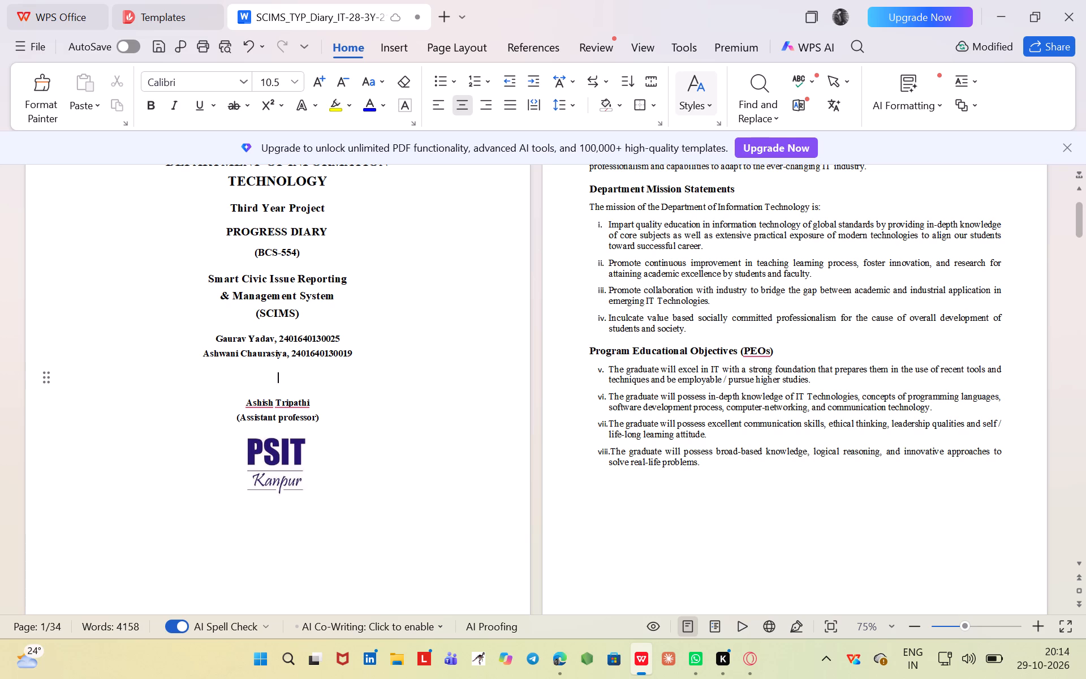
Undo the removal of the Project_Id line between the student names and the supervisor on the cover page.
key(ctrl+z)
key(ctrl+z)
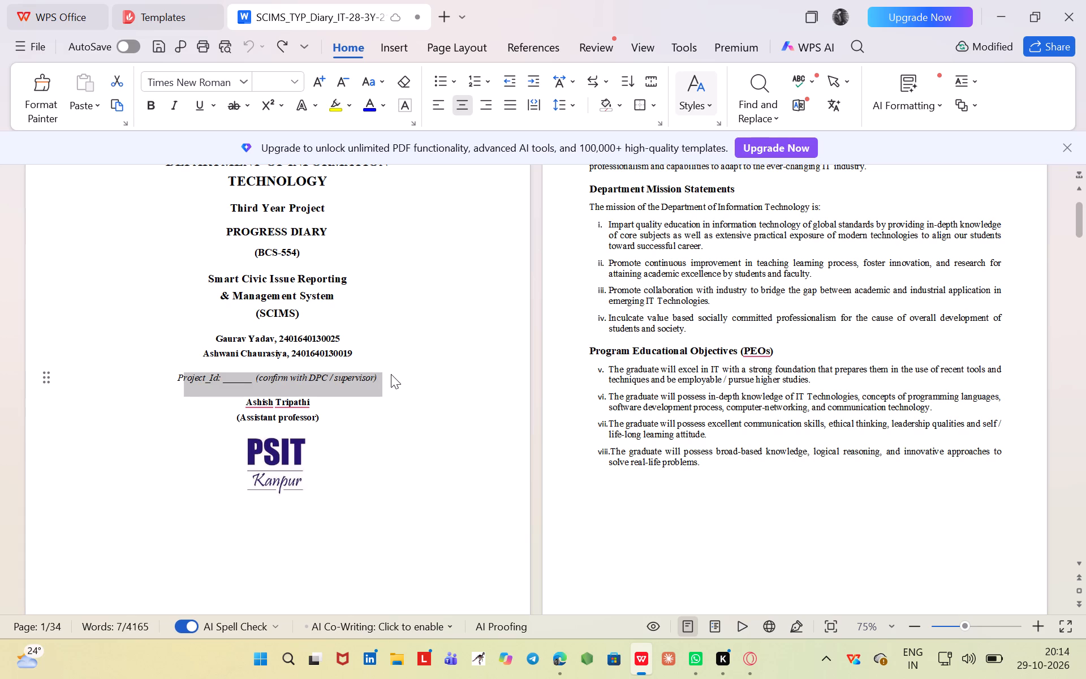
click(349, 425)
Review the progress diary's cover page from the department header to the footer.
scroll(350, 426, down, 3)
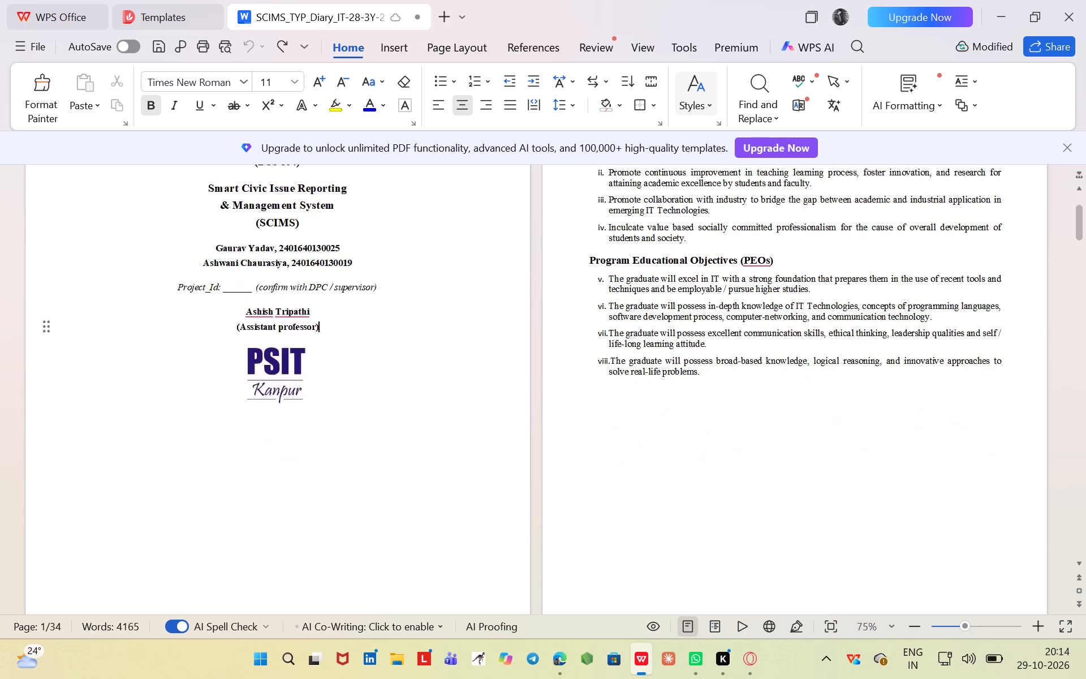
scroll(350, 426, down, 5)
scroll(350, 426, up, 7)
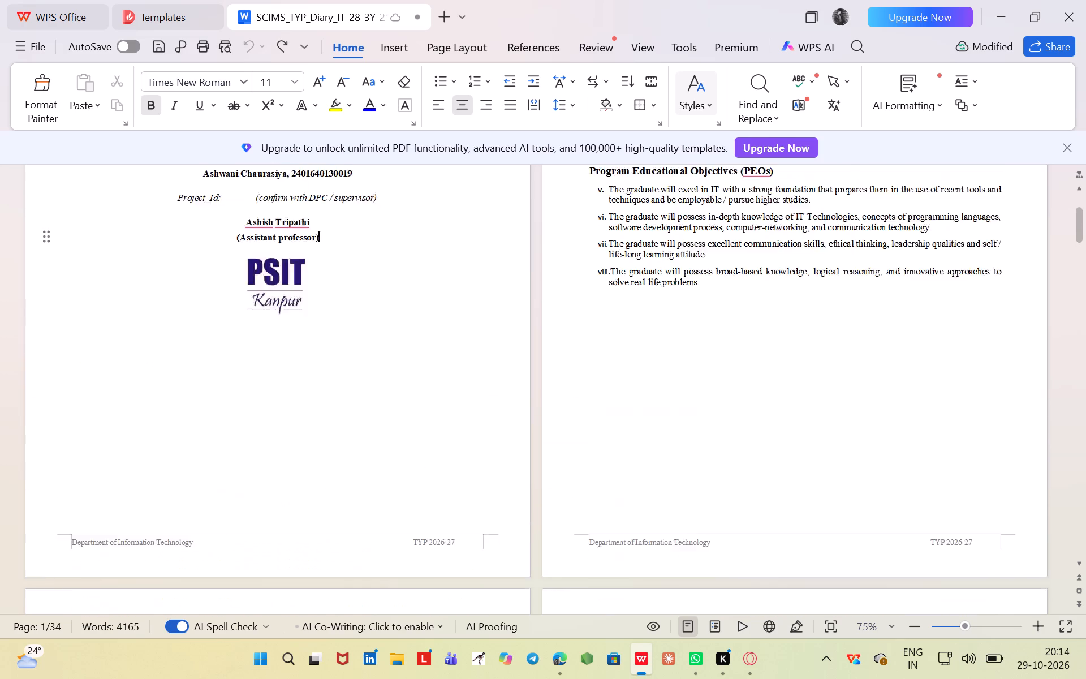
click(1033, 624)
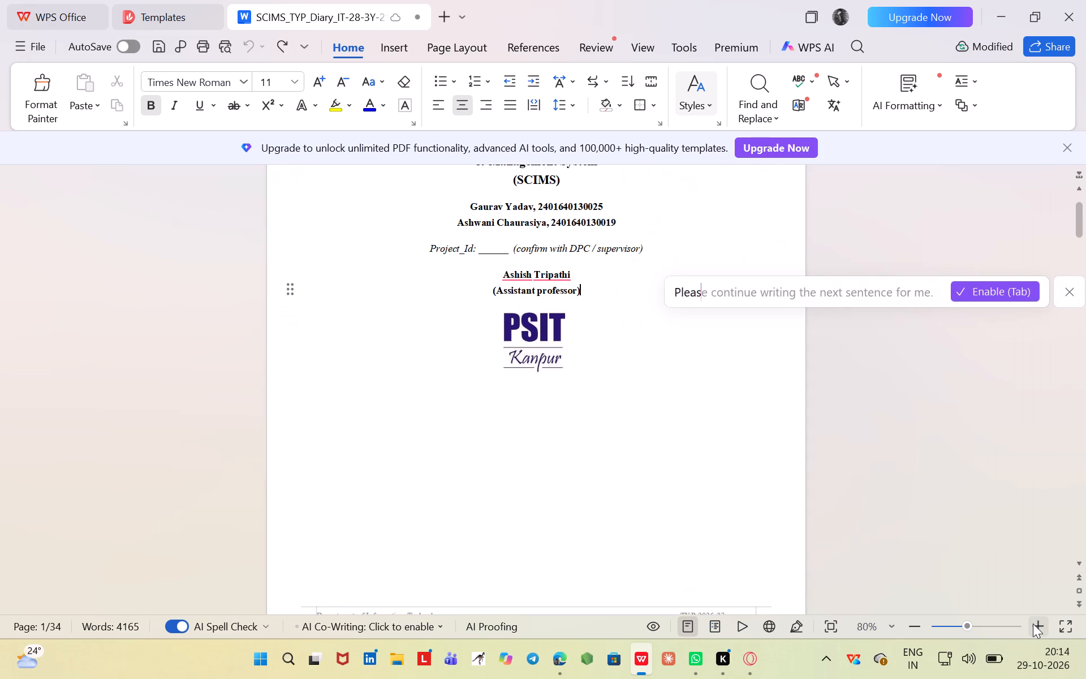
click(1033, 624)
scroll(773, 437, up, 4)
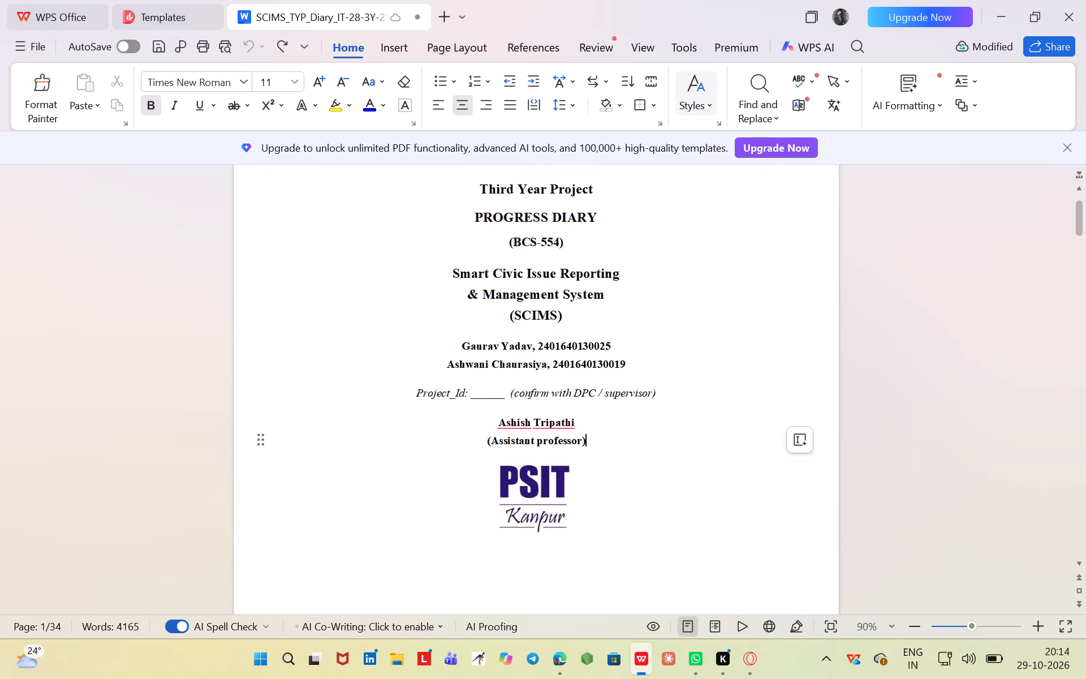
scroll(773, 437, up, 4)
scroll(772, 437, down, 5)
scroll(772, 437, up, 14)
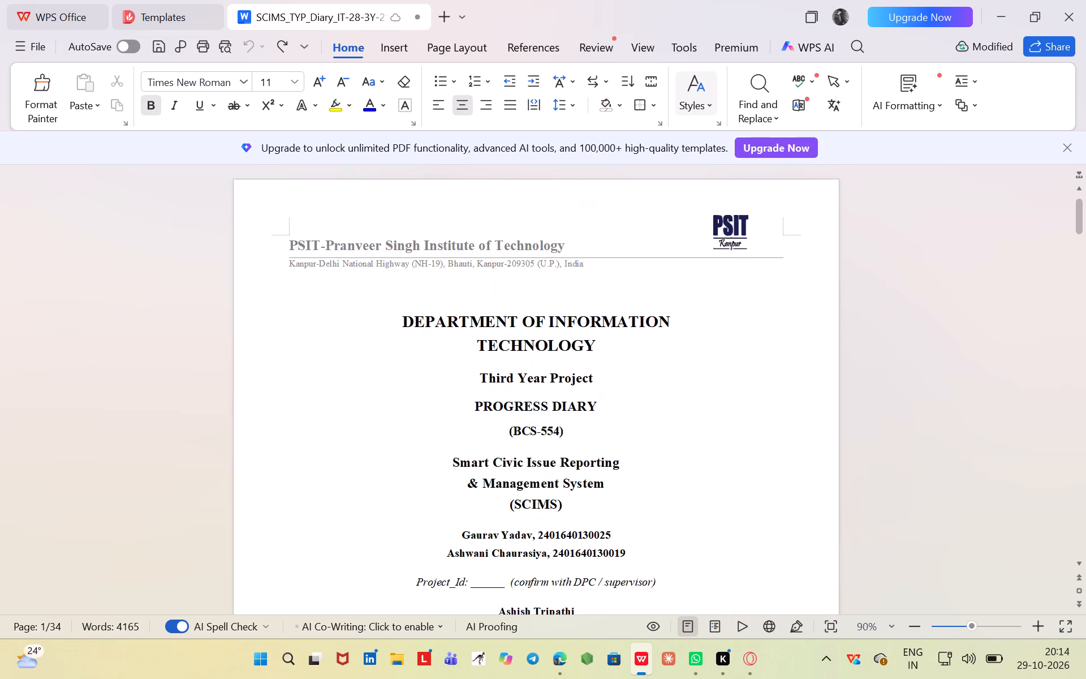
Read through the department vision, mission statements, educational objectives, program outcomes and program specific outcomes.
scroll(770, 437, down, 17)
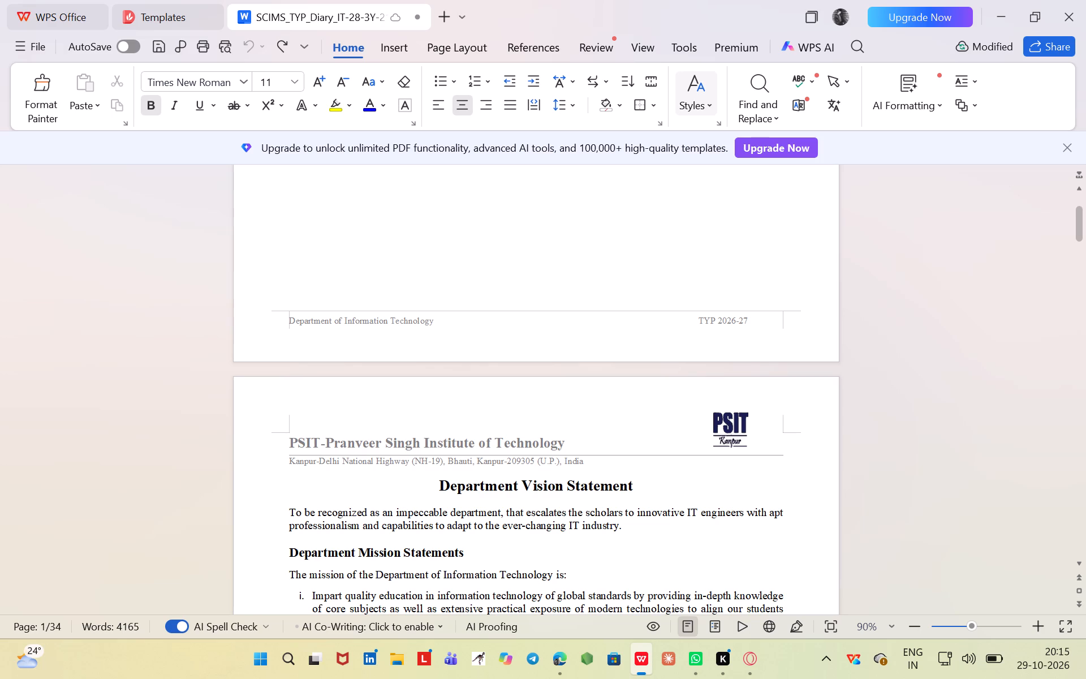
scroll(770, 437, down, 2)
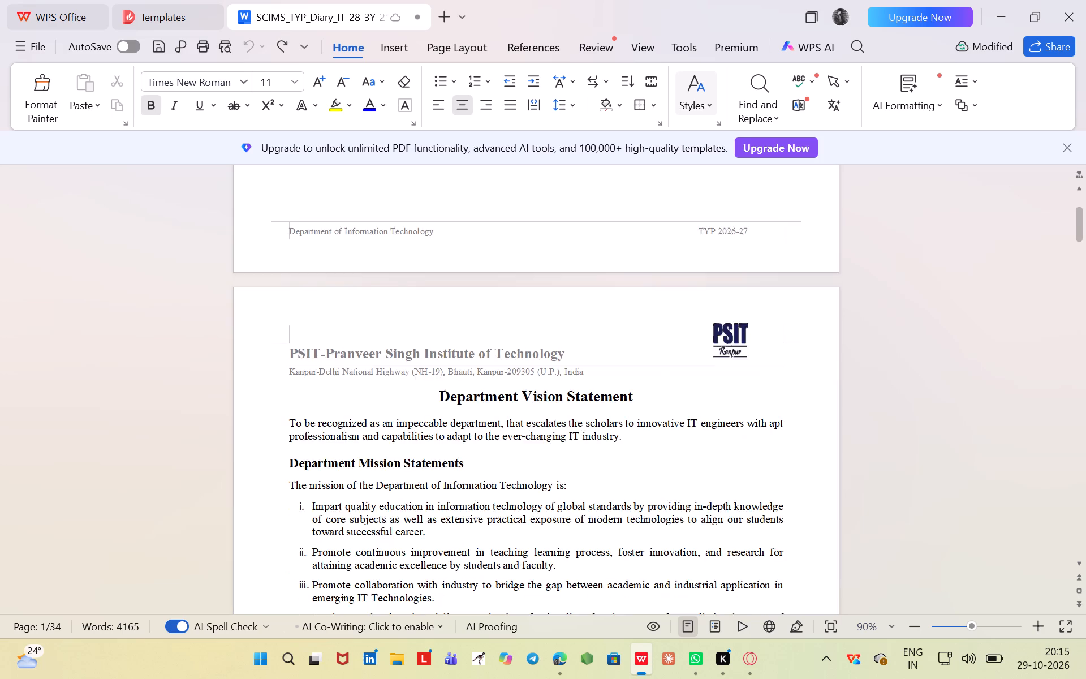
scroll(770, 437, down, 8)
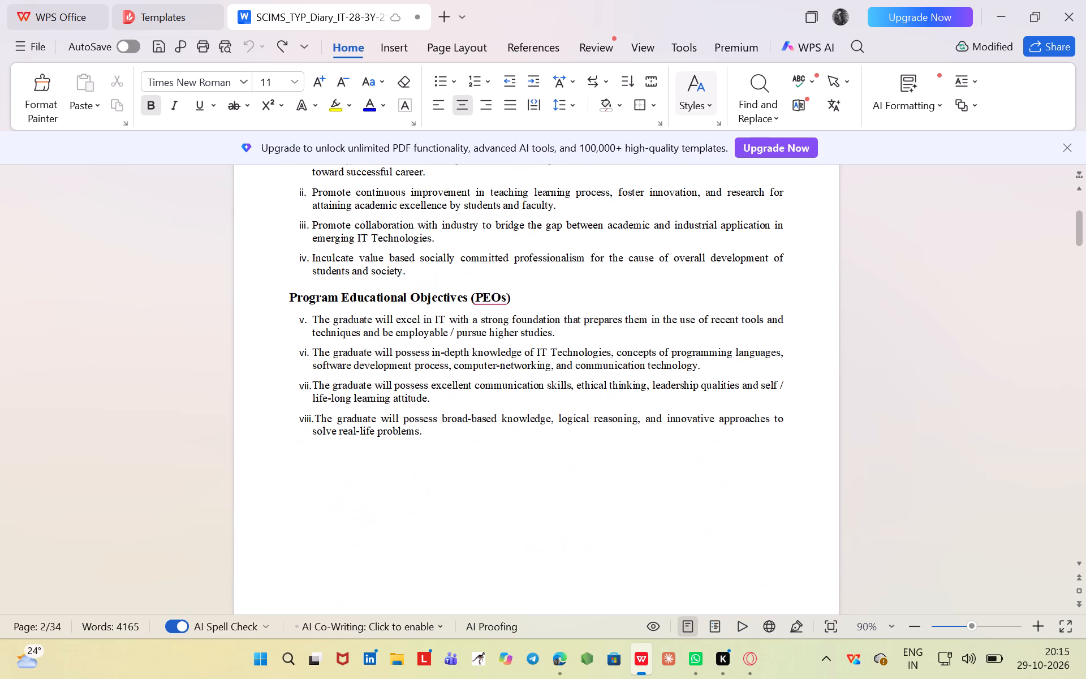
scroll(770, 437, down, 6)
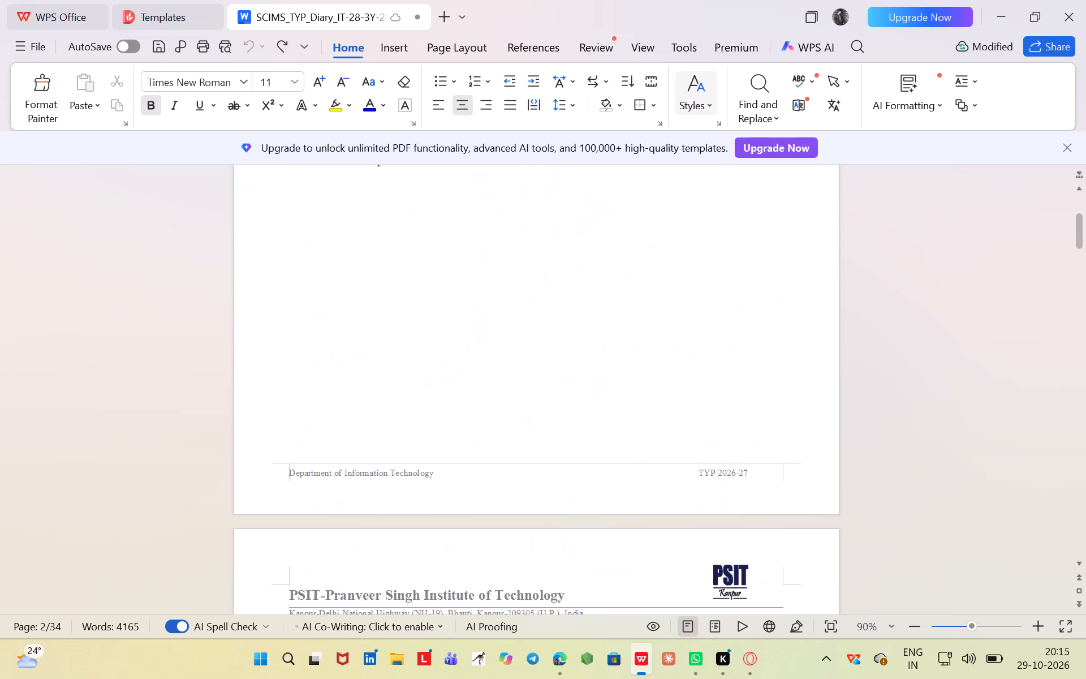
scroll(770, 437, down, 7)
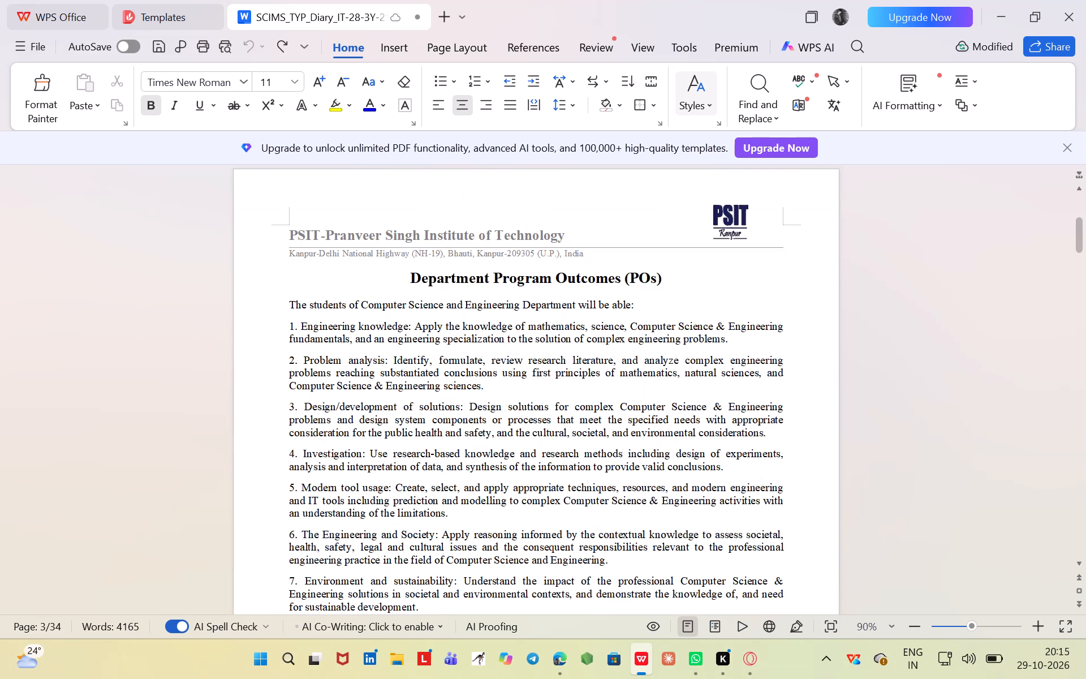
scroll(770, 437, down, 10)
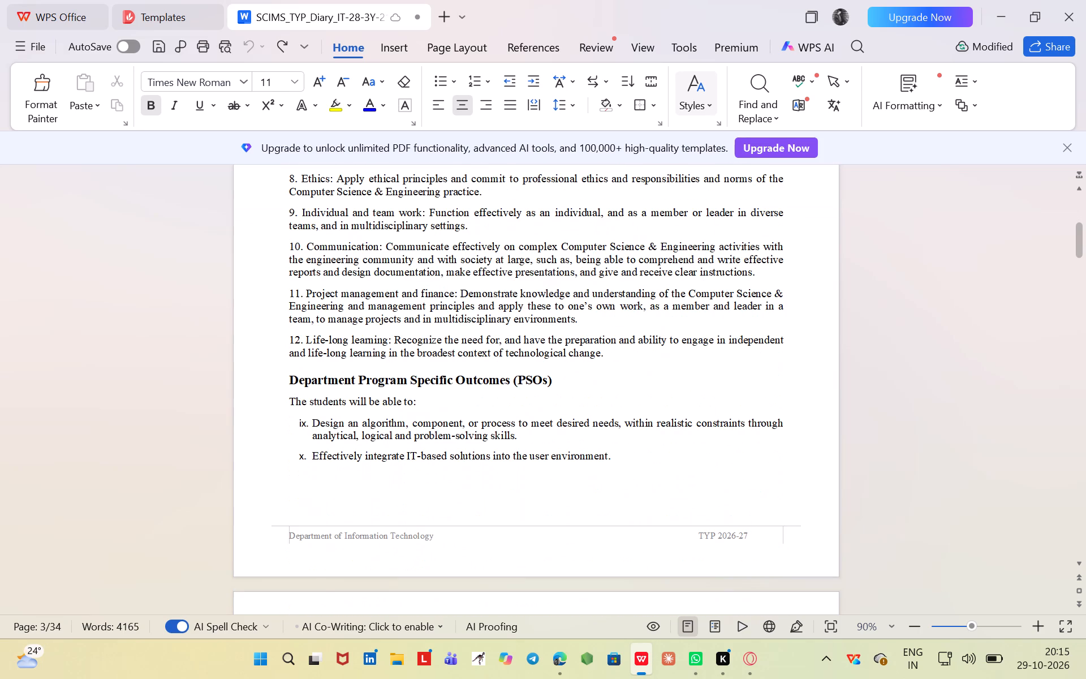
scroll(770, 437, down, 7)
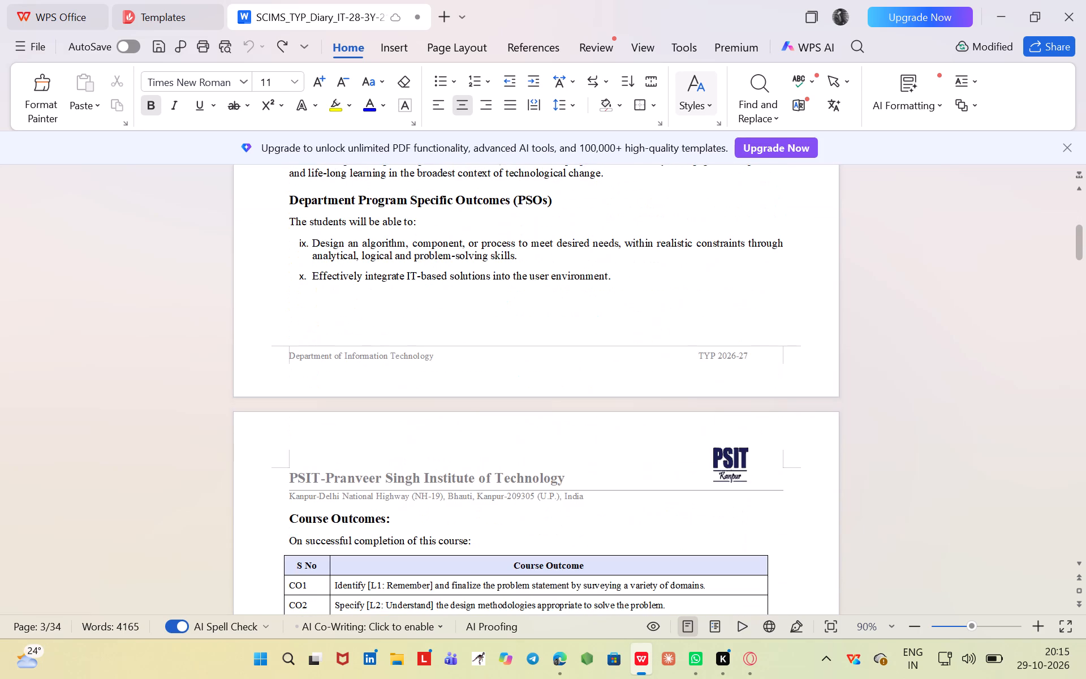
Check the course outcomes table, the CO-PO/PSO mapping table and the report's title page.
scroll(770, 437, down, 12)
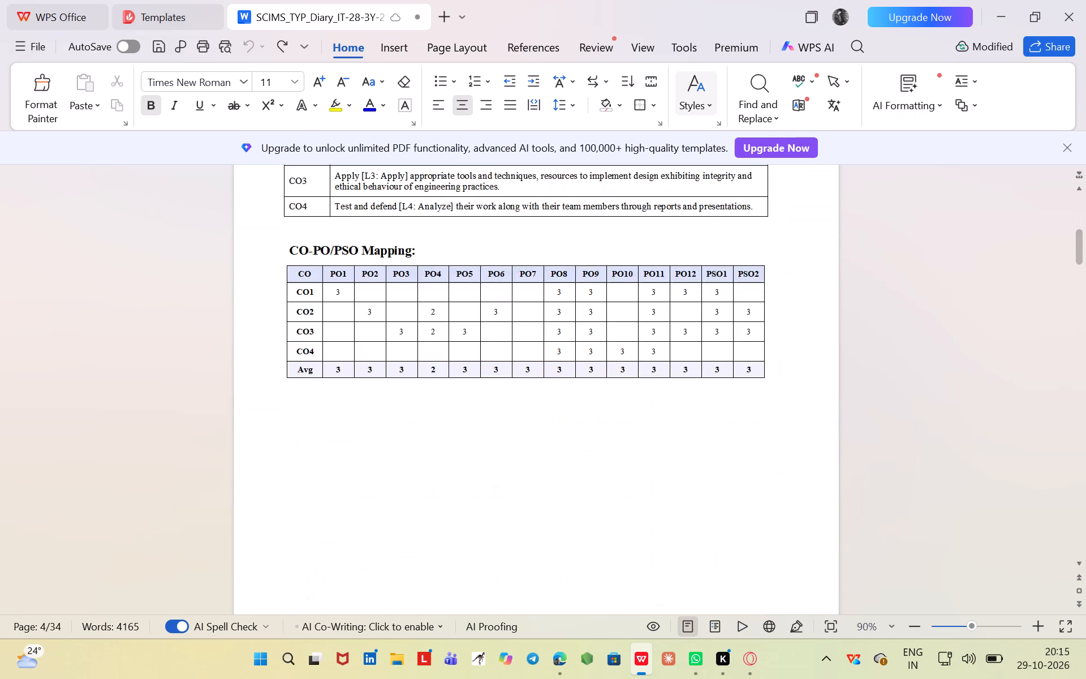
scroll(770, 437, down, 20)
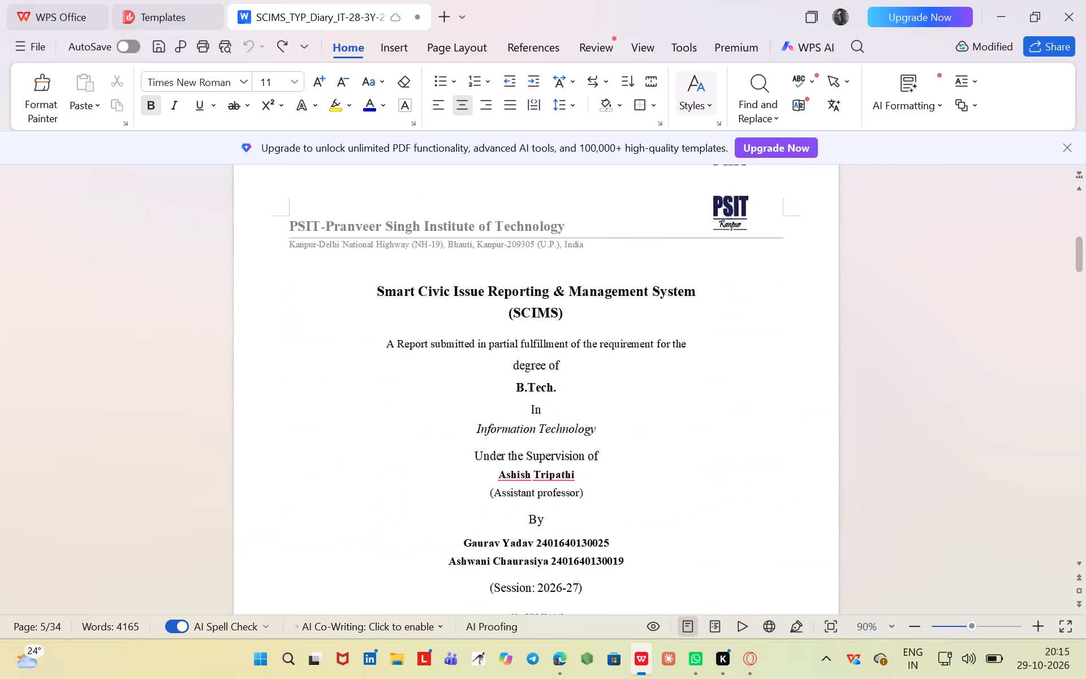
scroll(768, 436, down, 5)
scroll(768, 436, up, 5)
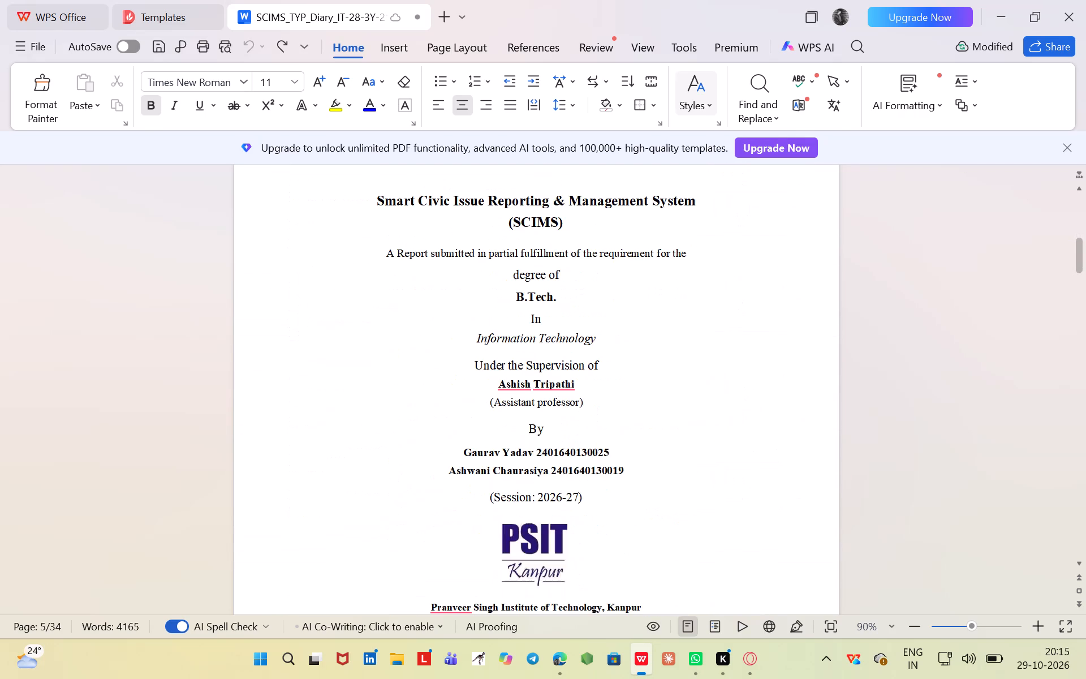
scroll(768, 436, up, 5)
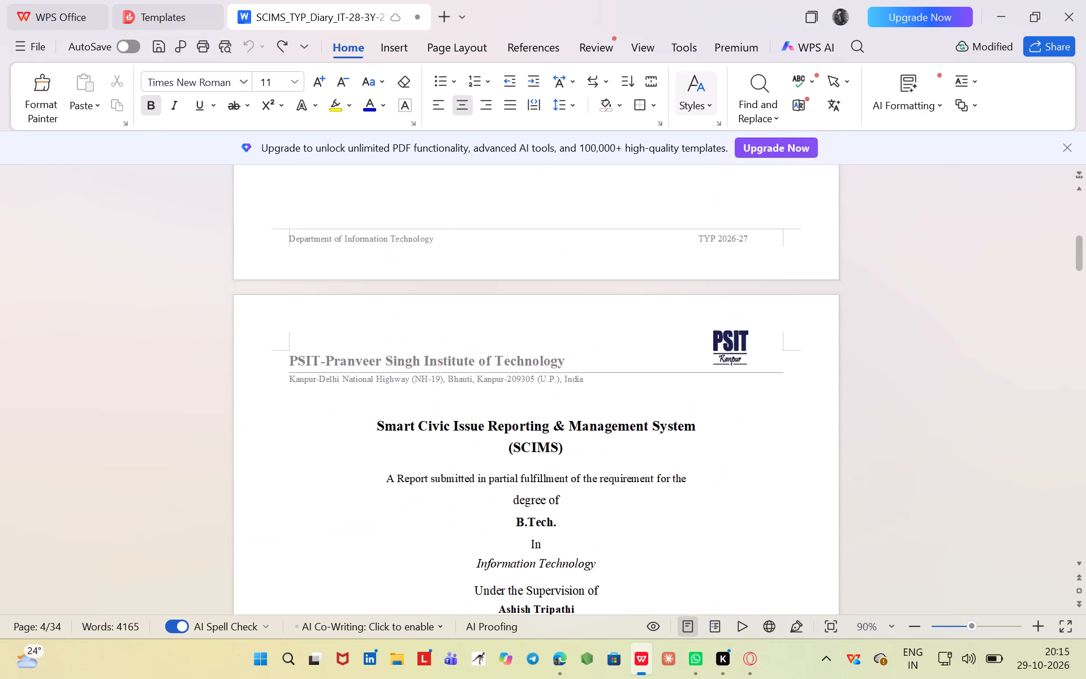
scroll(768, 436, down, 7)
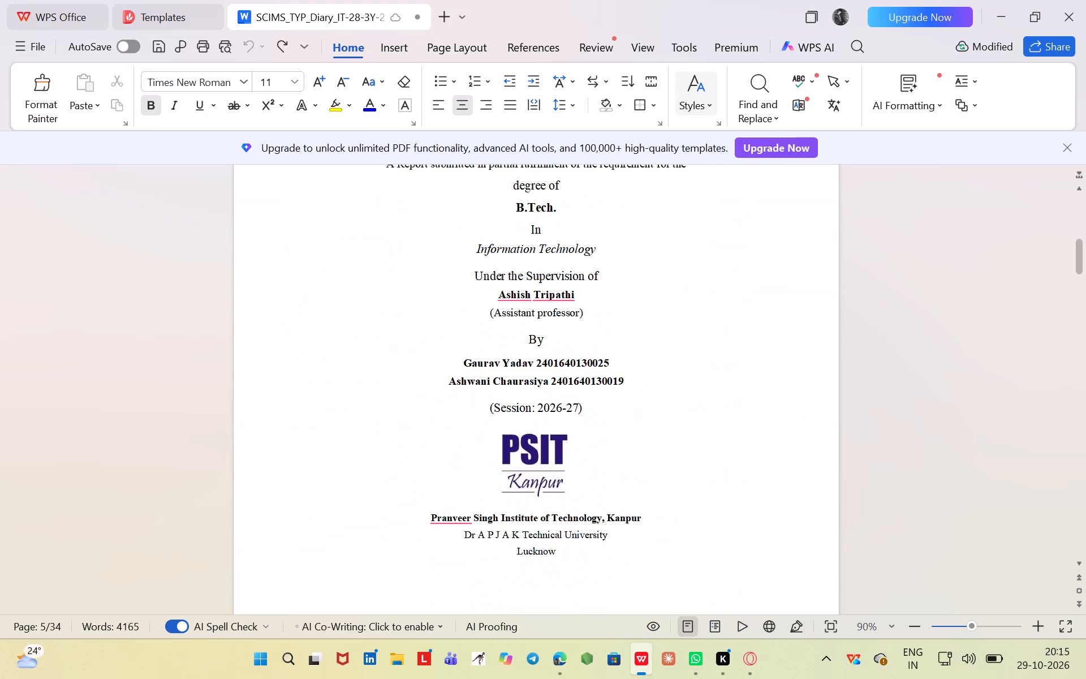
Review the Declaration and Certificate pages, including their text and signature tables.
scroll(768, 436, down, 12)
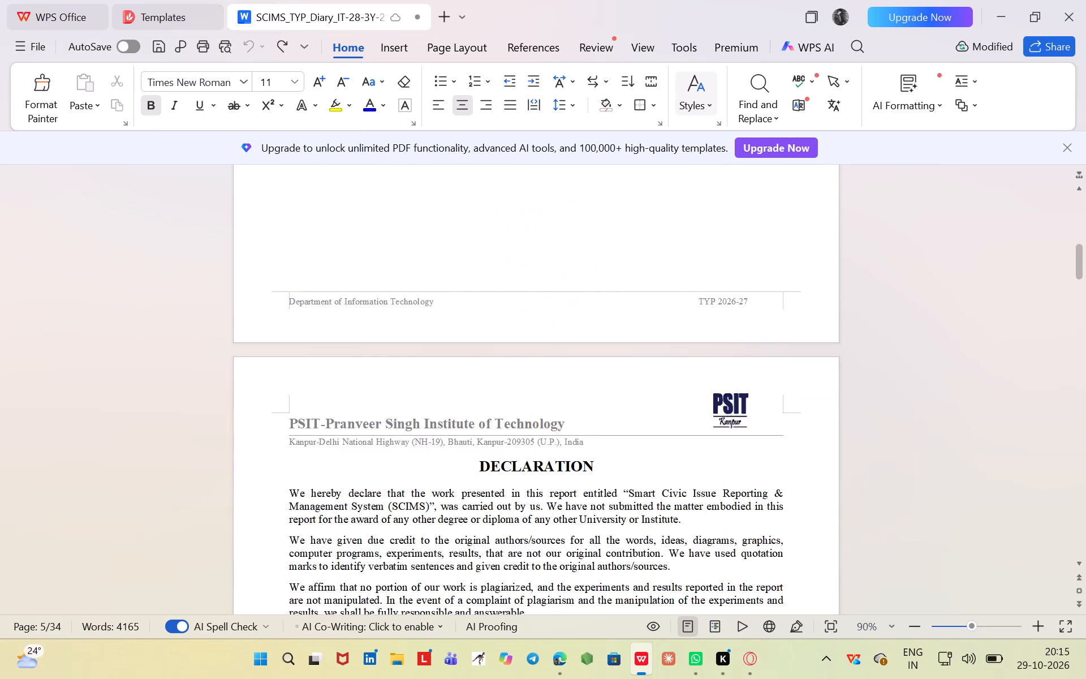
scroll(768, 436, down, 12)
scroll(768, 435, up, 5)
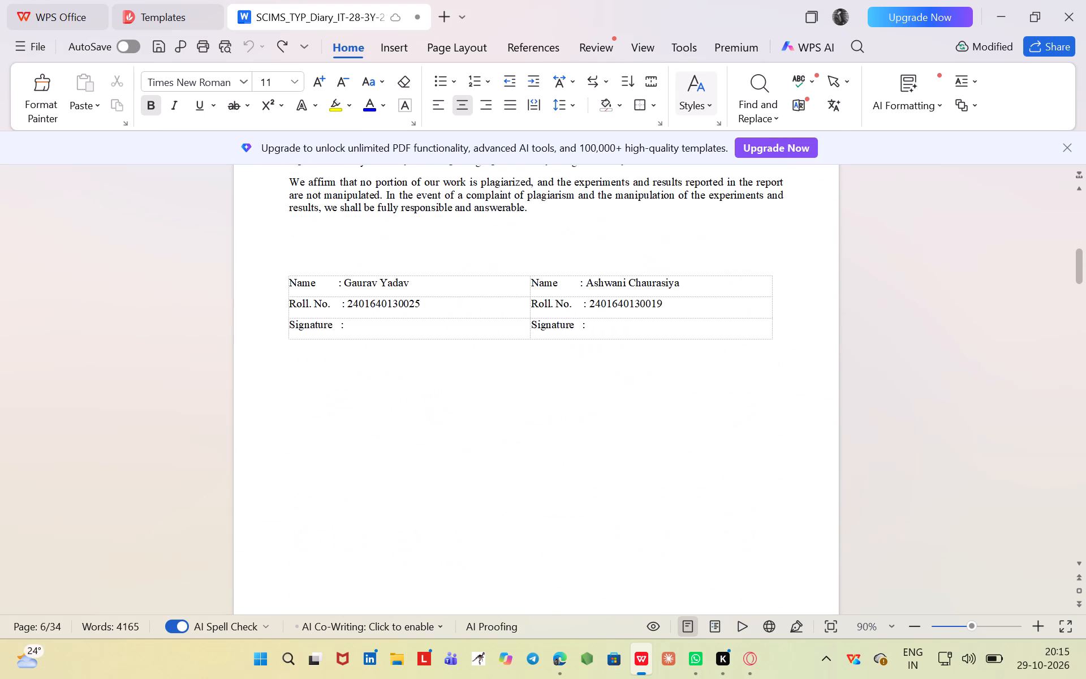
scroll(768, 435, down, 16)
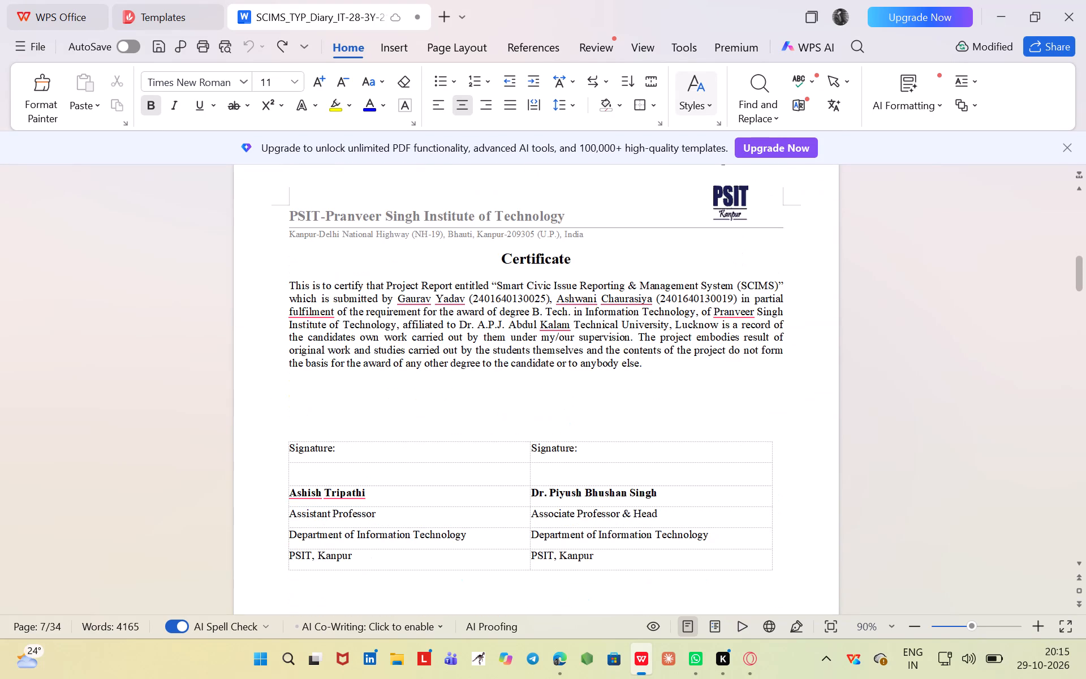
scroll(761, 433, down, 12)
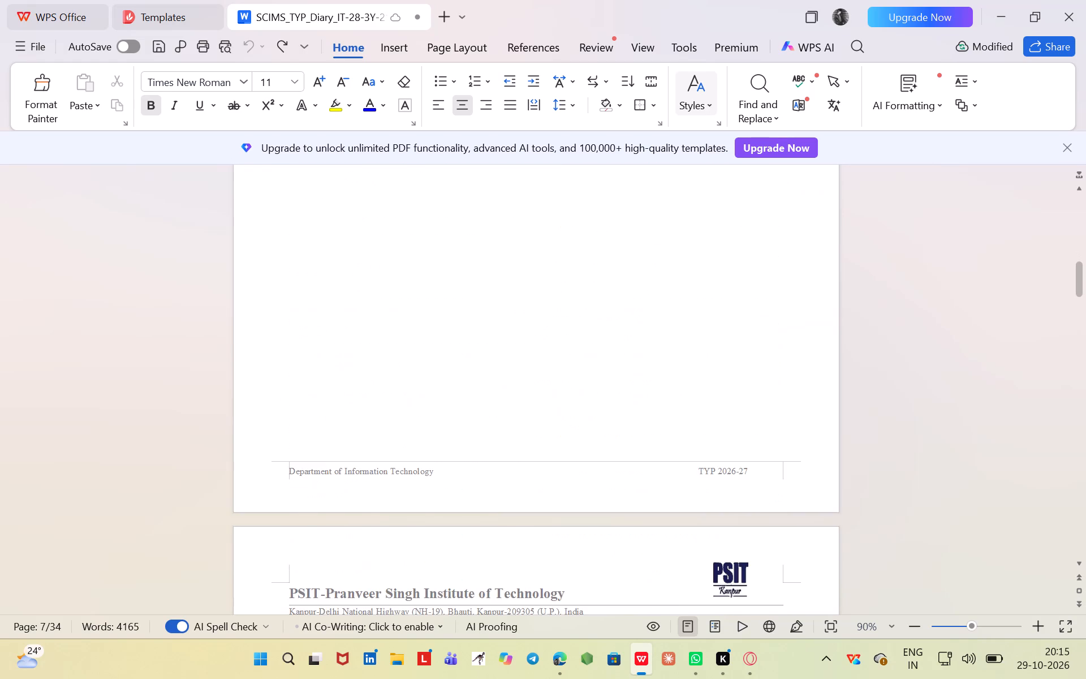
Read the project summary describing SCIMS and check the Project Synopsis title page.
scroll(760, 431, down, 11)
scroll(760, 431, up, 1)
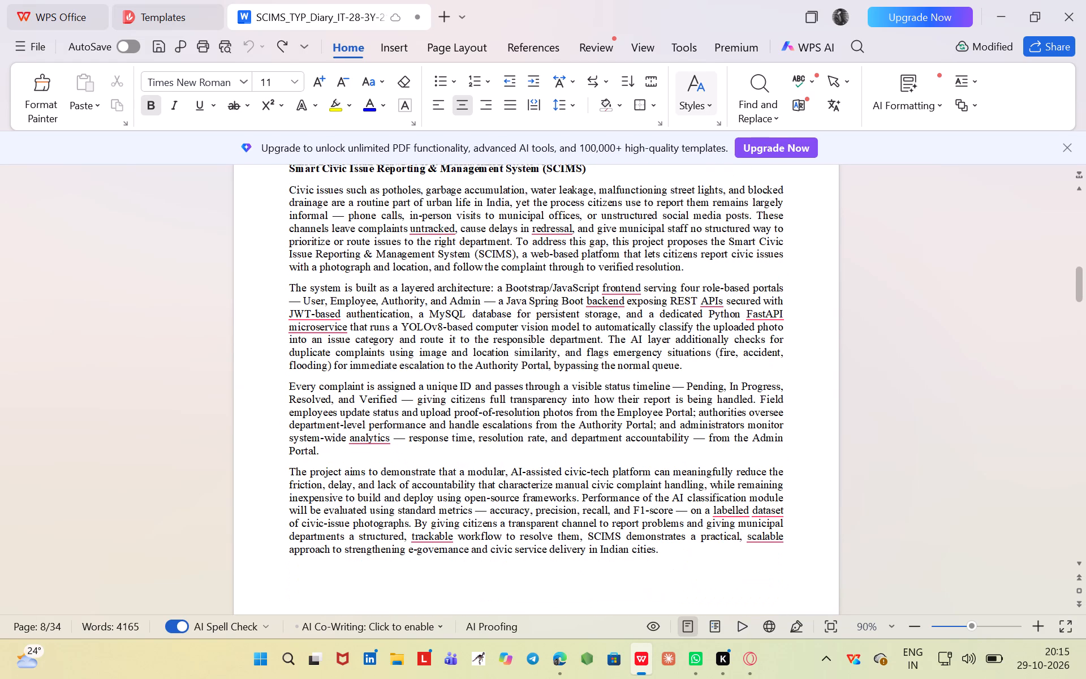
scroll(760, 431, up, 3)
scroll(760, 431, down, 8)
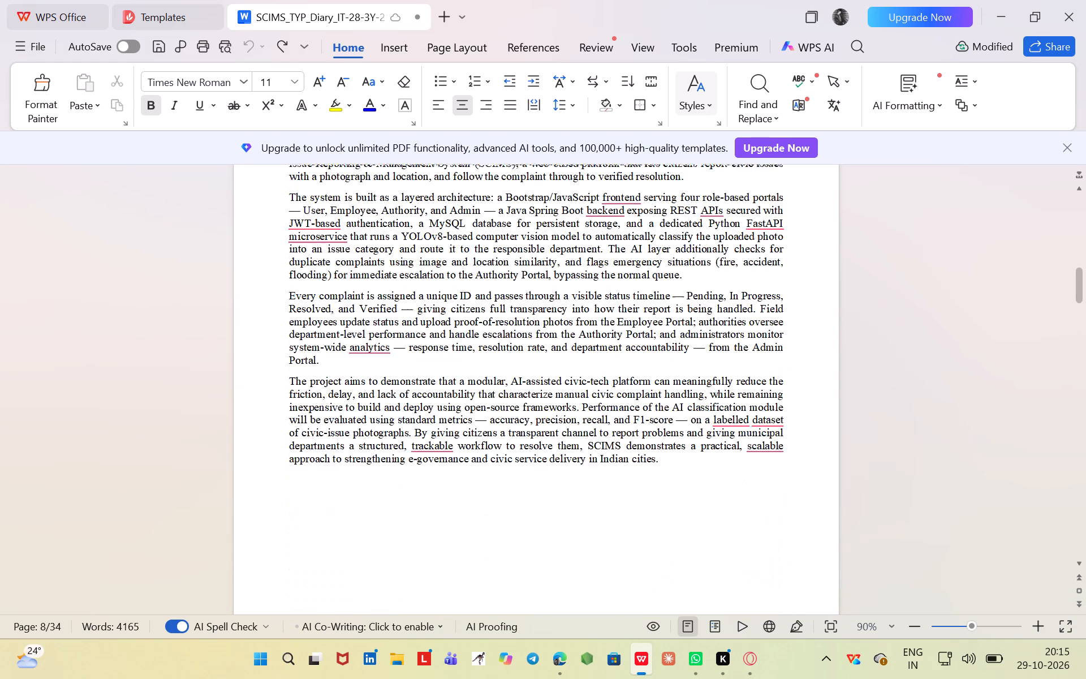
scroll(760, 431, down, 13)
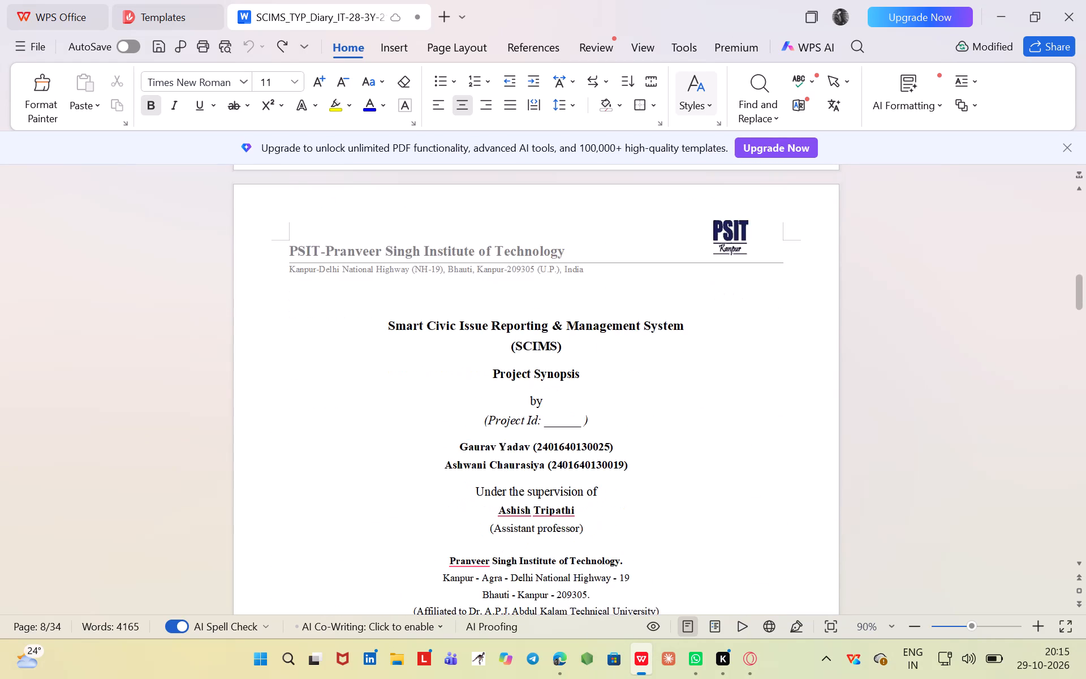
scroll(760, 431, down, 3)
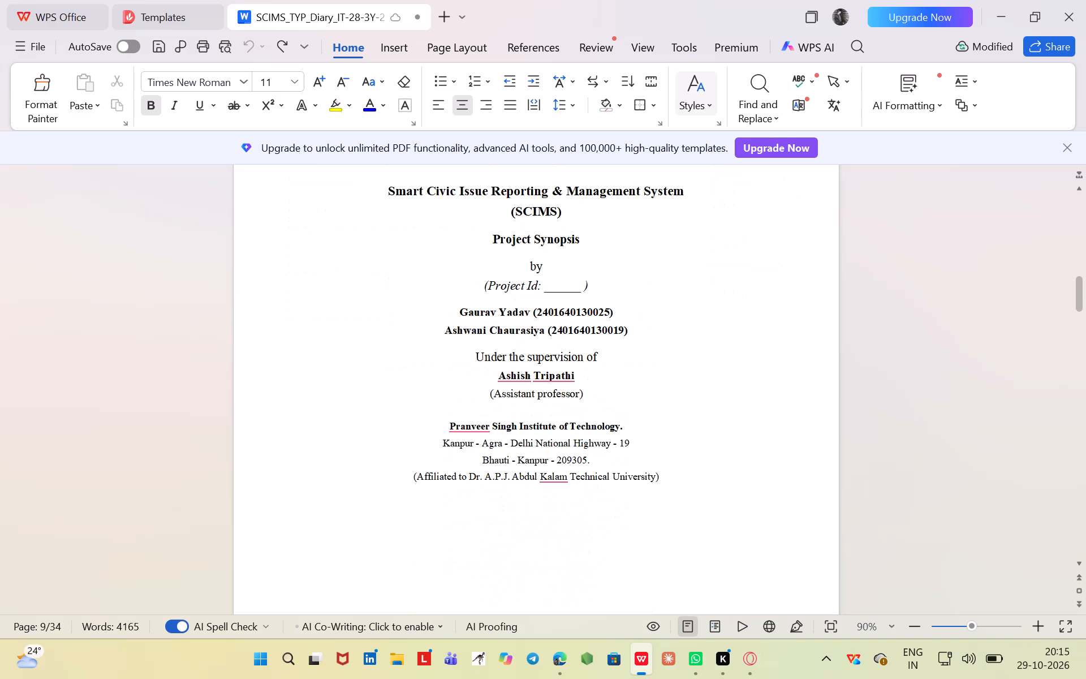
scroll(760, 431, down, 9)
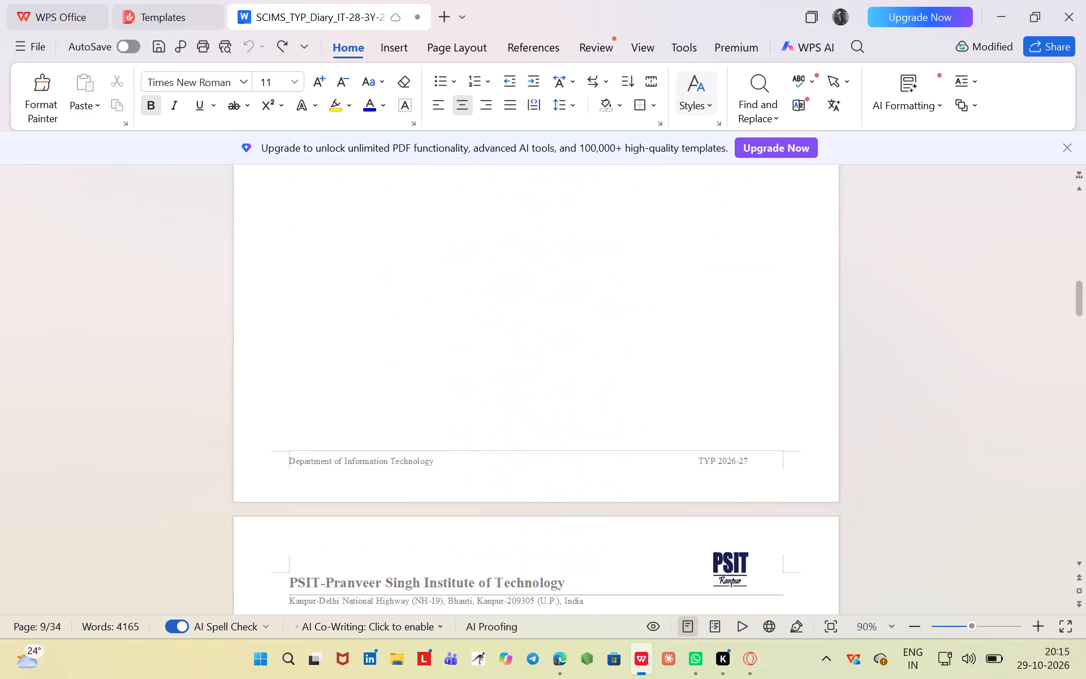
Read the synopsis sections Introduction, Project Objectives, Feasibility Study and Methodology / Planning of Work.
scroll(760, 431, down, 5)
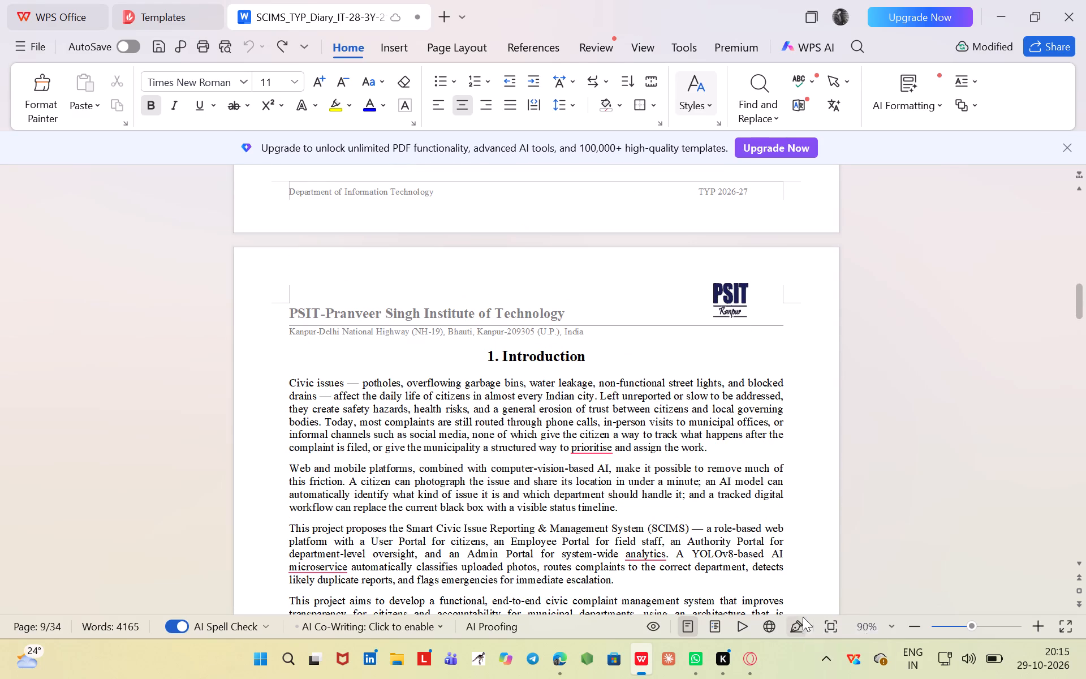
scroll(636, 566, down, 7)
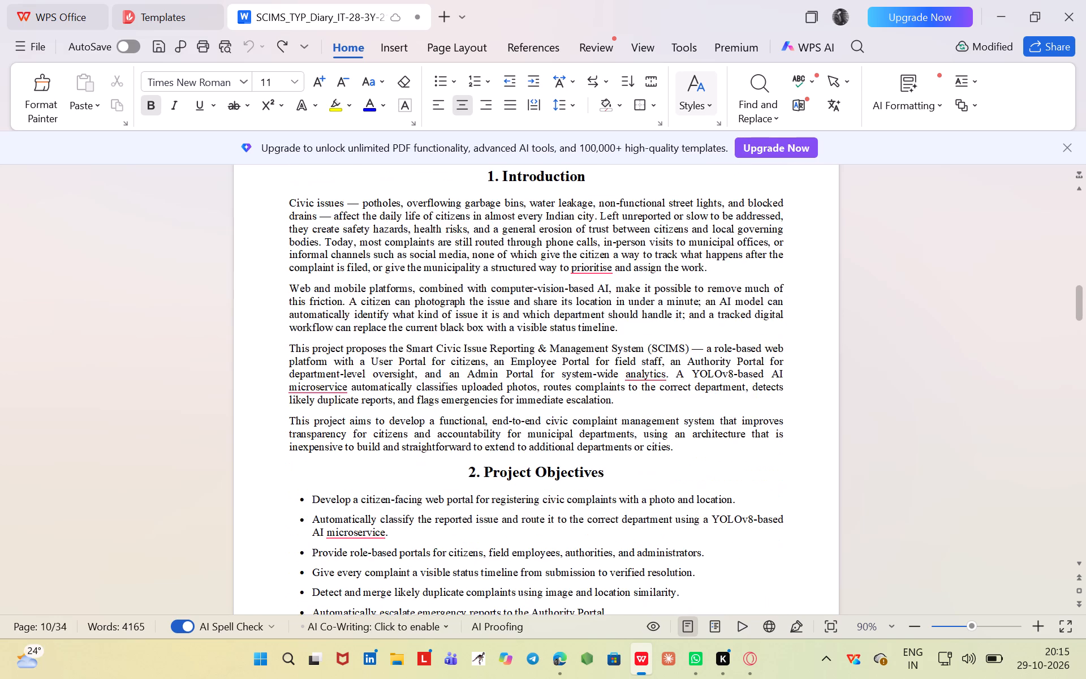
scroll(628, 572, down, 9)
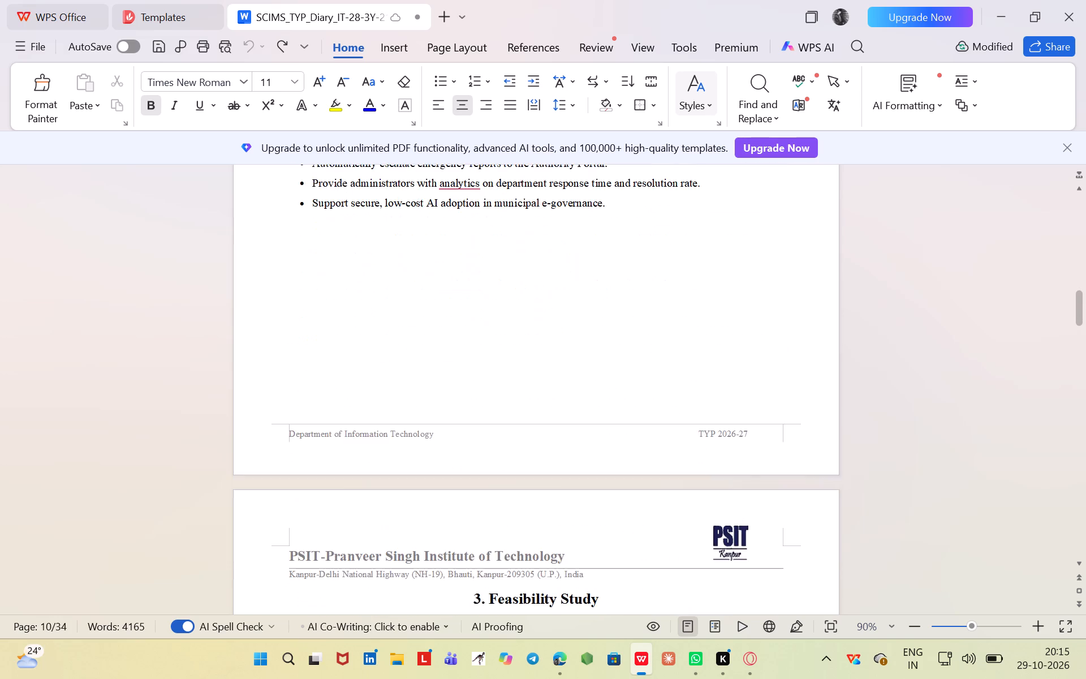
scroll(627, 574, down, 7)
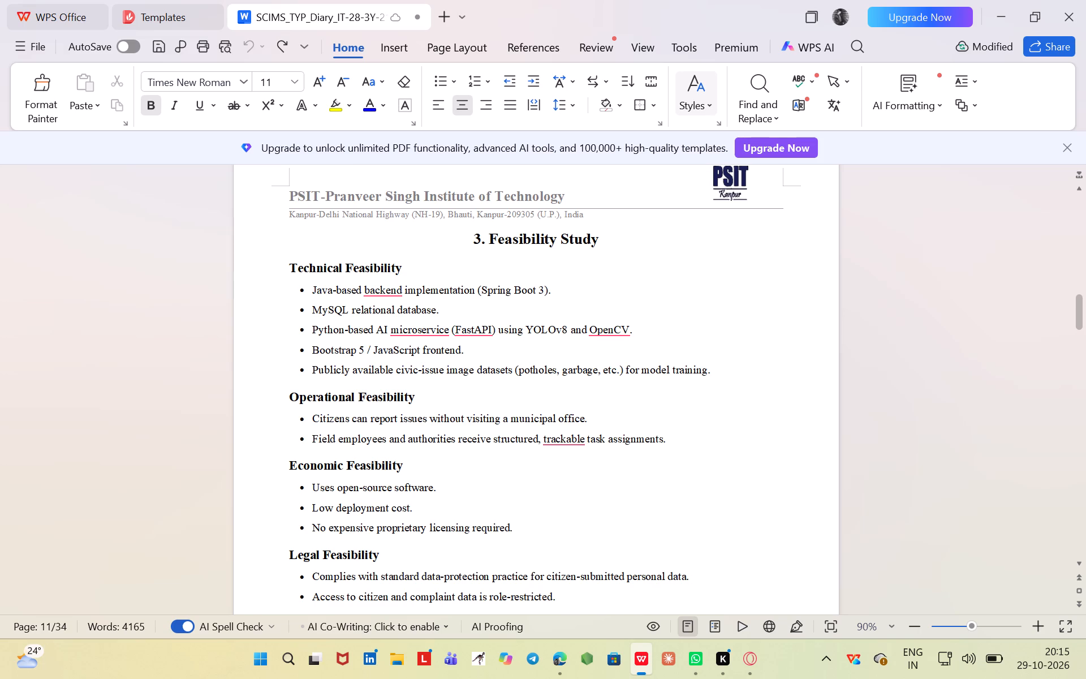
scroll(742, 336, down, 4)
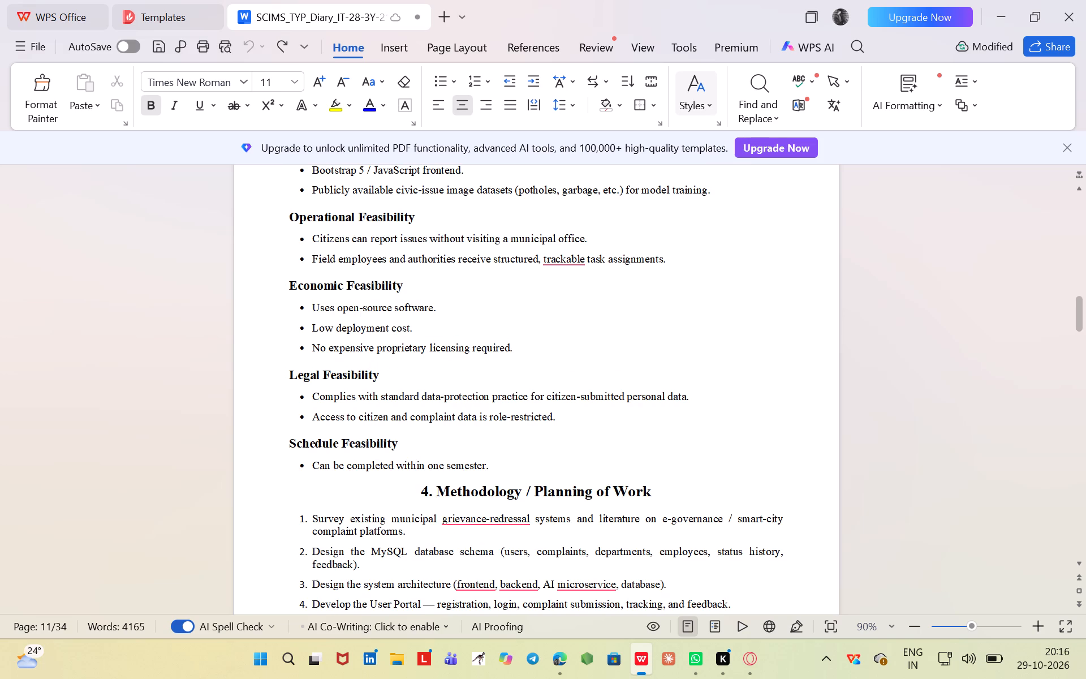
scroll(465, 436, down, 4)
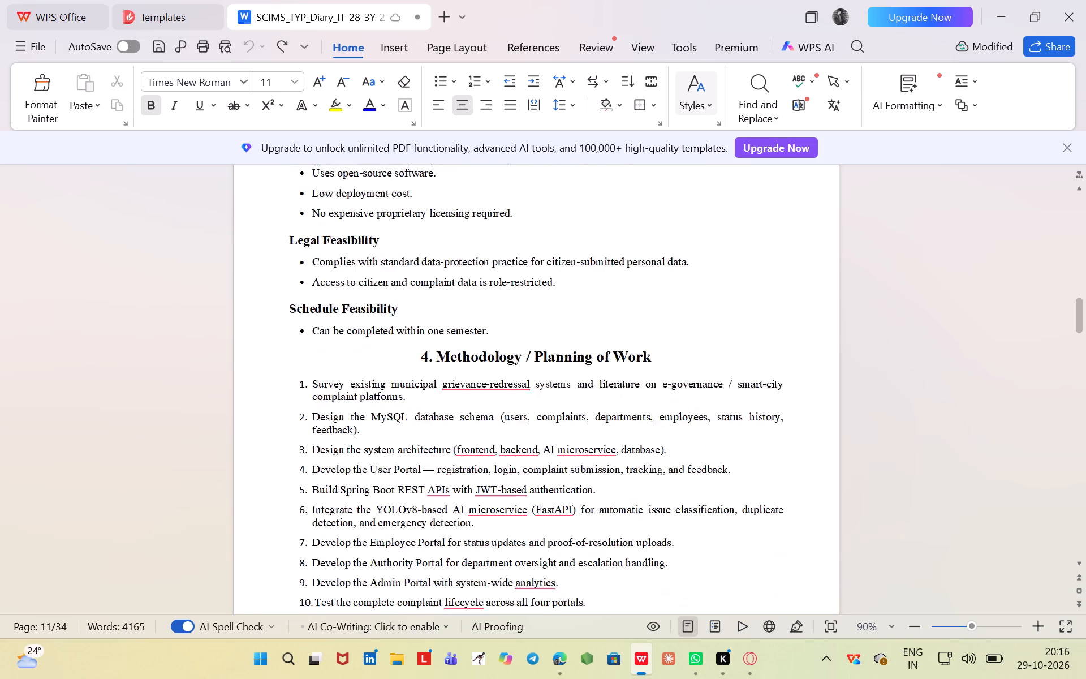
scroll(455, 416, down, 10)
scroll(453, 414, up, 4)
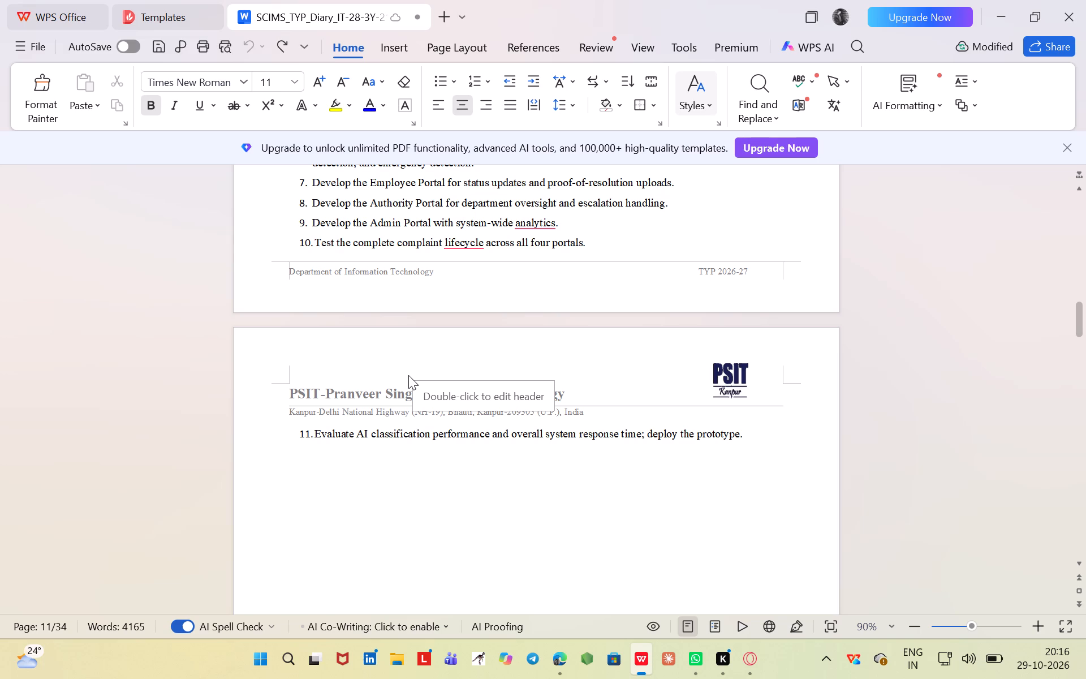
Insert the characters "zs" directly after "(Assistant professor)" on the cover page.
text(zs)
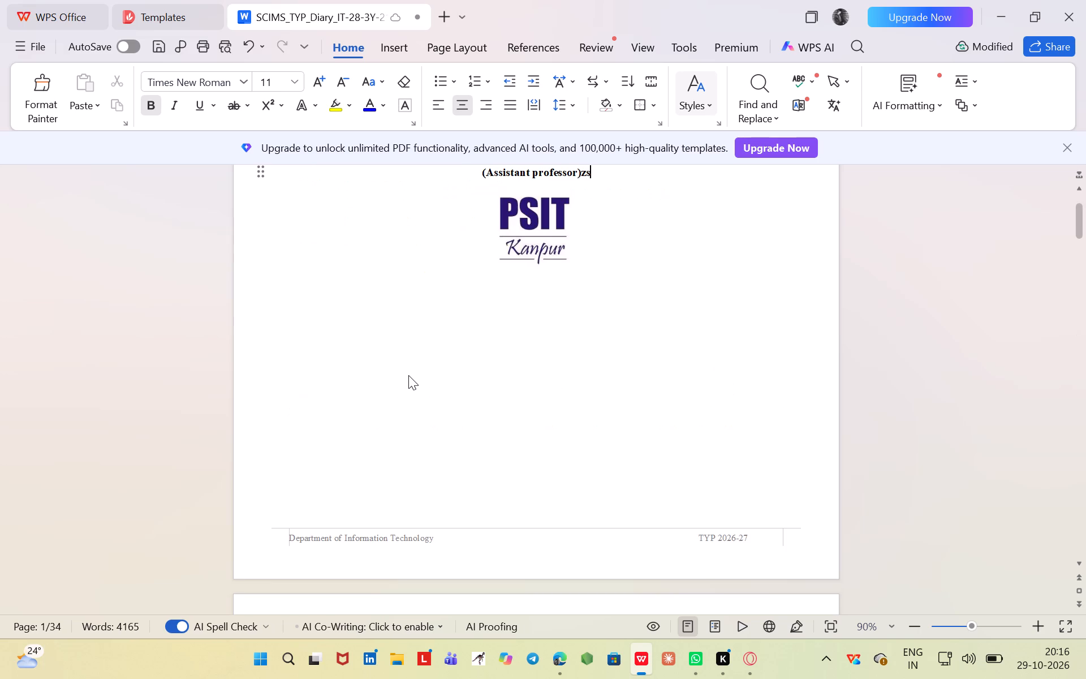
key(z)
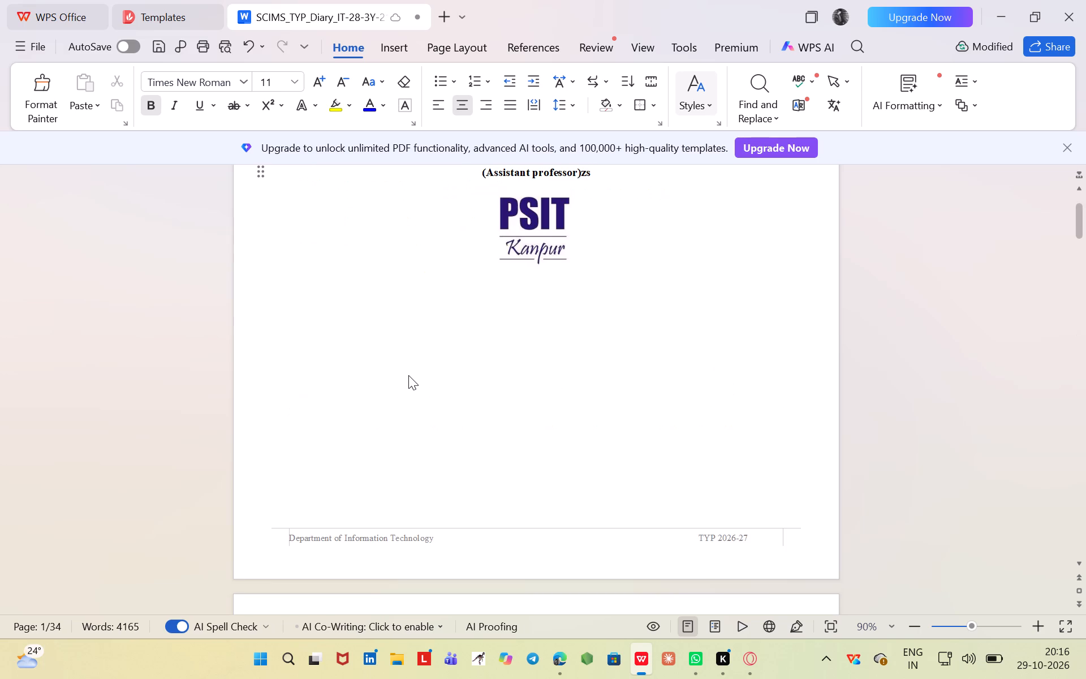
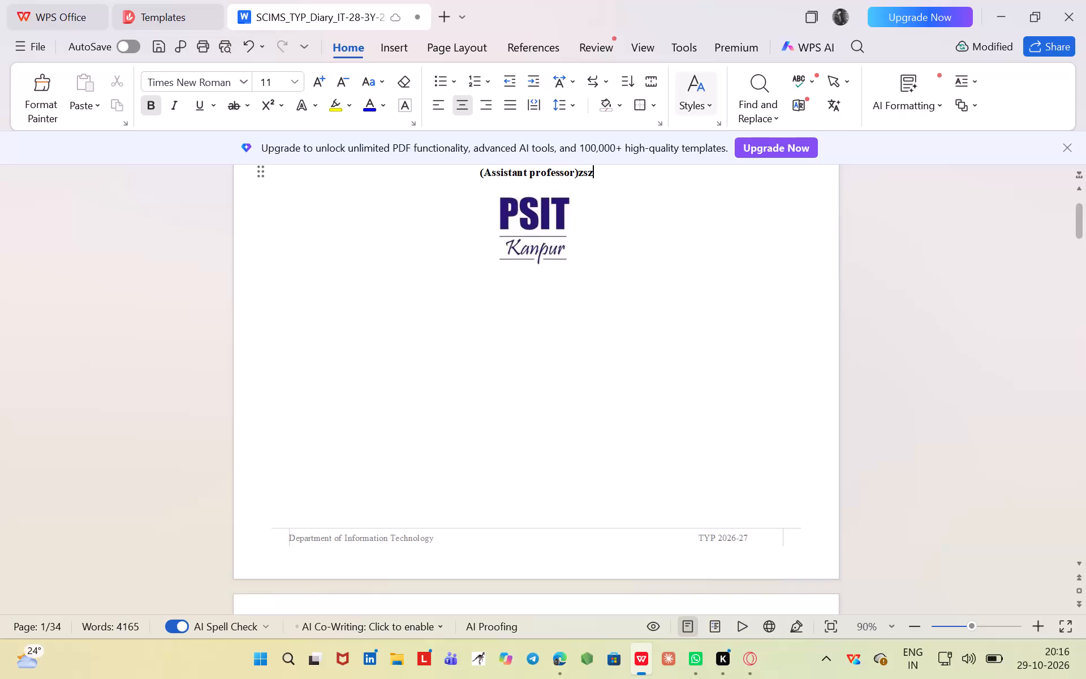
Delete the stray characters "zsz" after "(Assistant professor)" on the cover page.
scroll(673, 421, down, 4)
scroll(637, 433, up, 8)
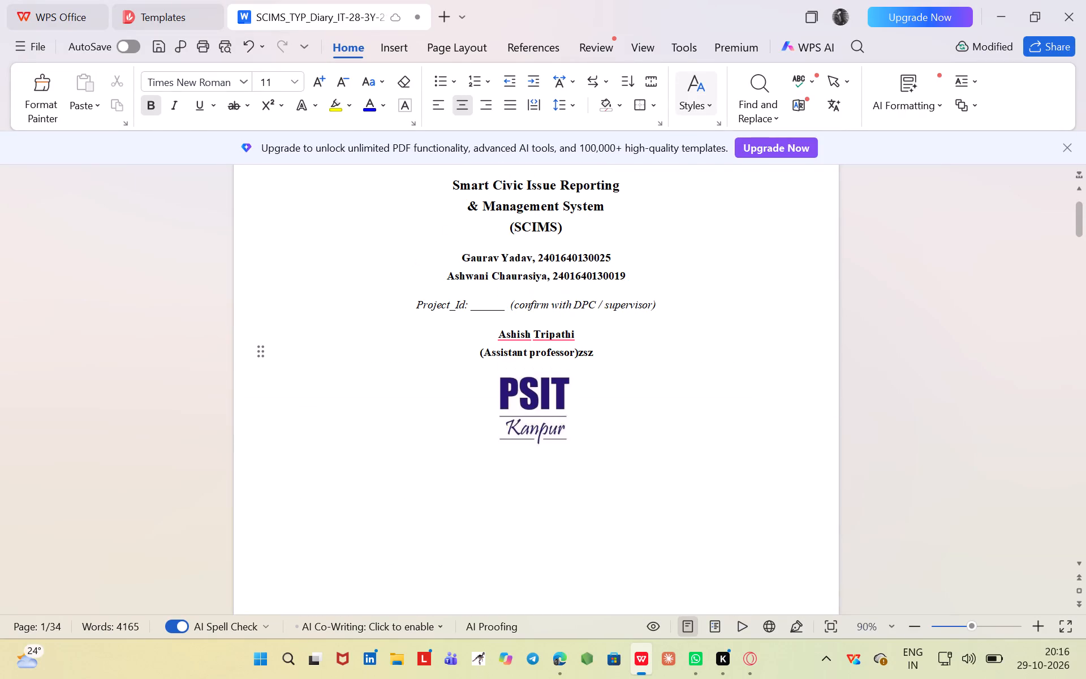
key(BackSpace)
key(BackSpace)
key(BackSpace)
Review the Department Program Outcomes and Course Outcomes pages, including the CO-PO/PSO mapping table.
scroll(566, 401, down, 4)
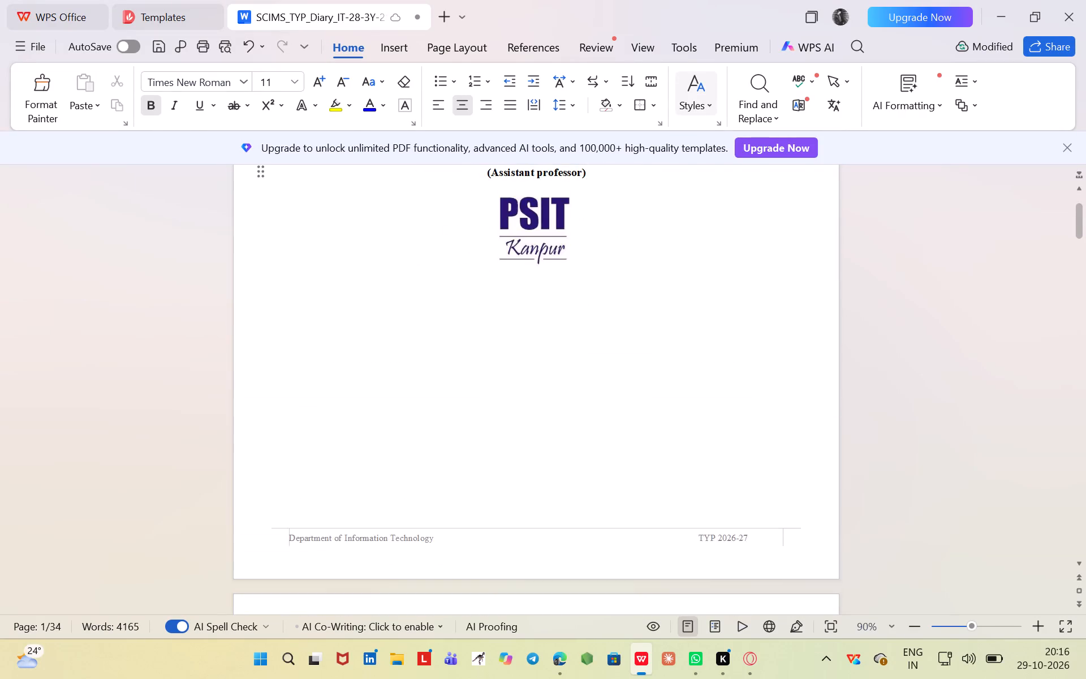
scroll(566, 387, down, 17)
scroll(563, 386, down, 11)
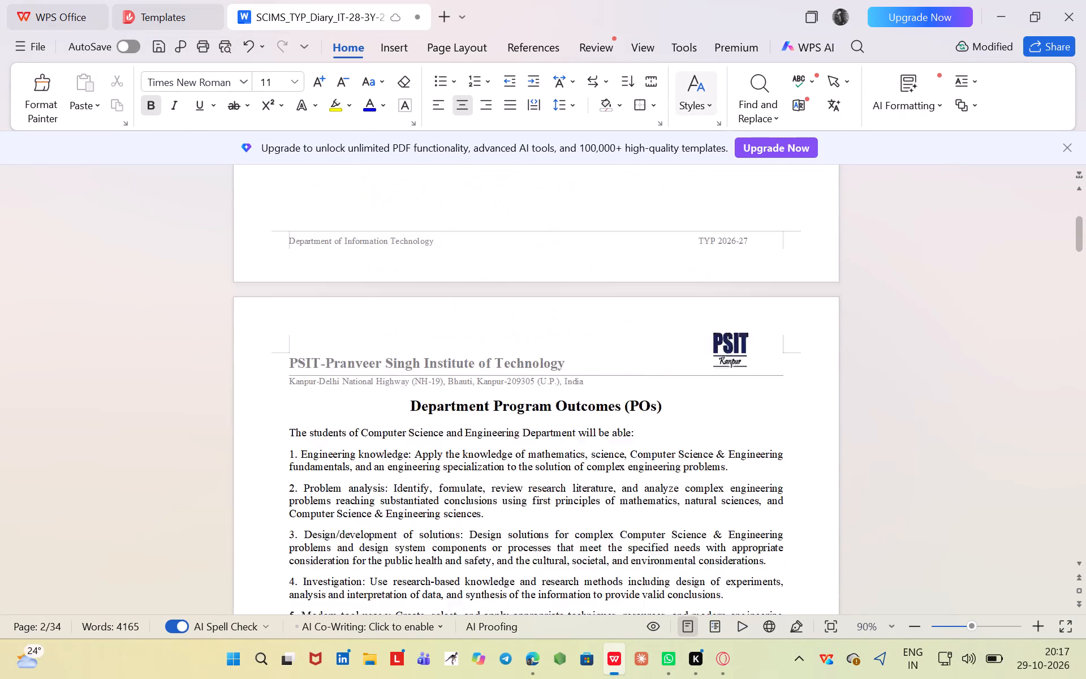
scroll(563, 386, down, 16)
scroll(560, 389, down, 5)
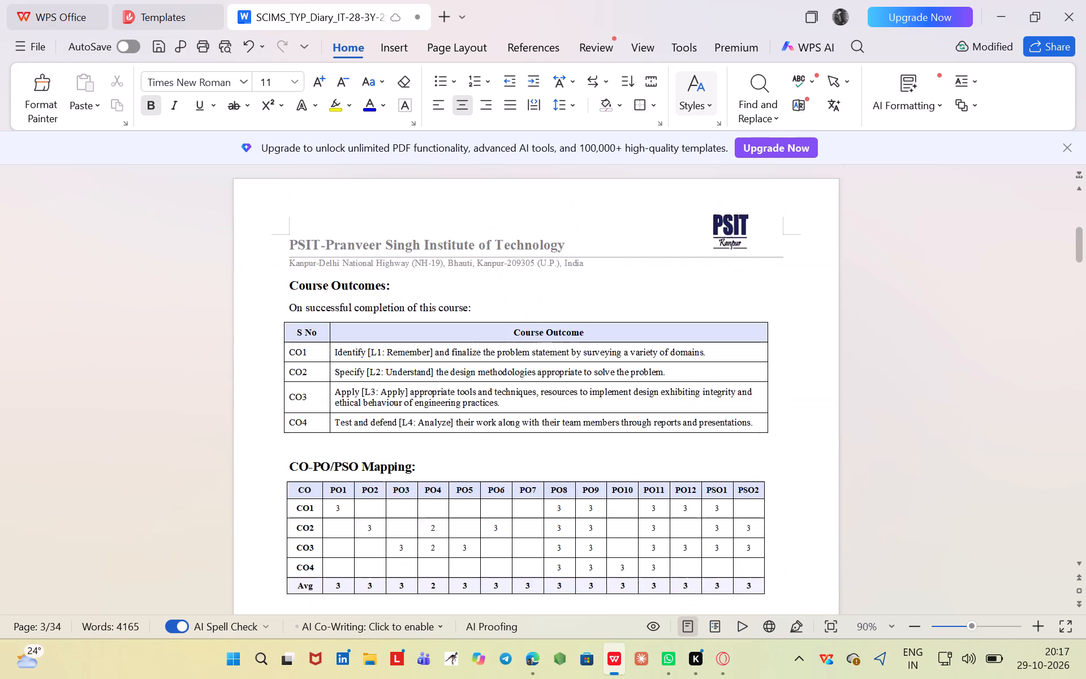
scroll(557, 392, down, 13)
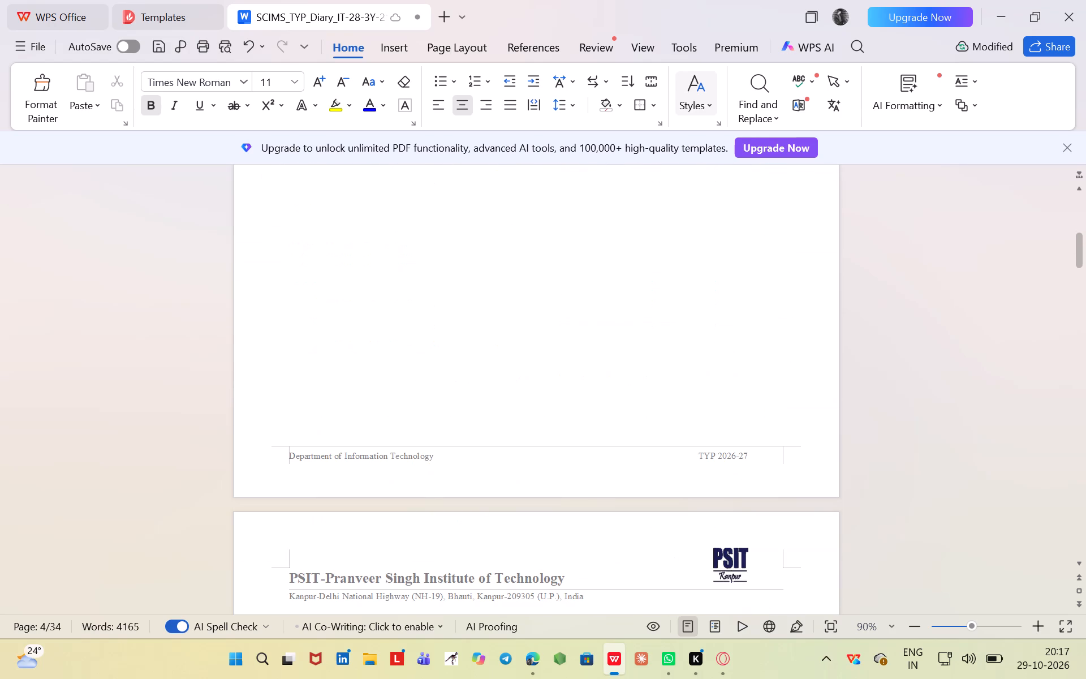
Check the report title page with its degree, supervisor, student, session and institute lines.
scroll(556, 392, down, 5)
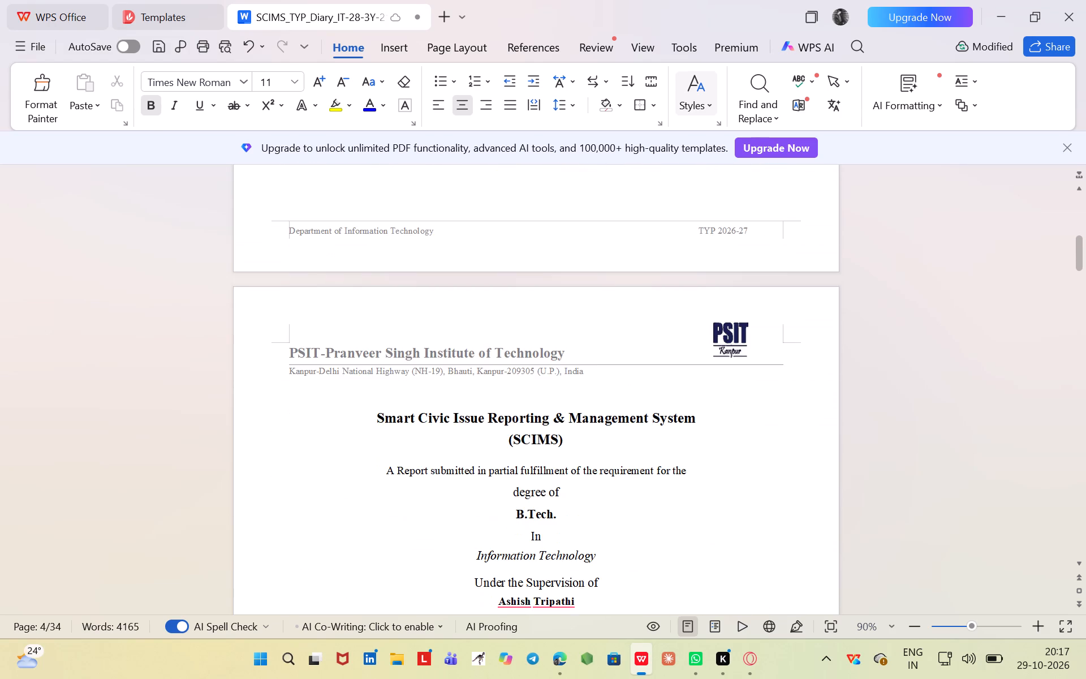
scroll(554, 392, down, 4)
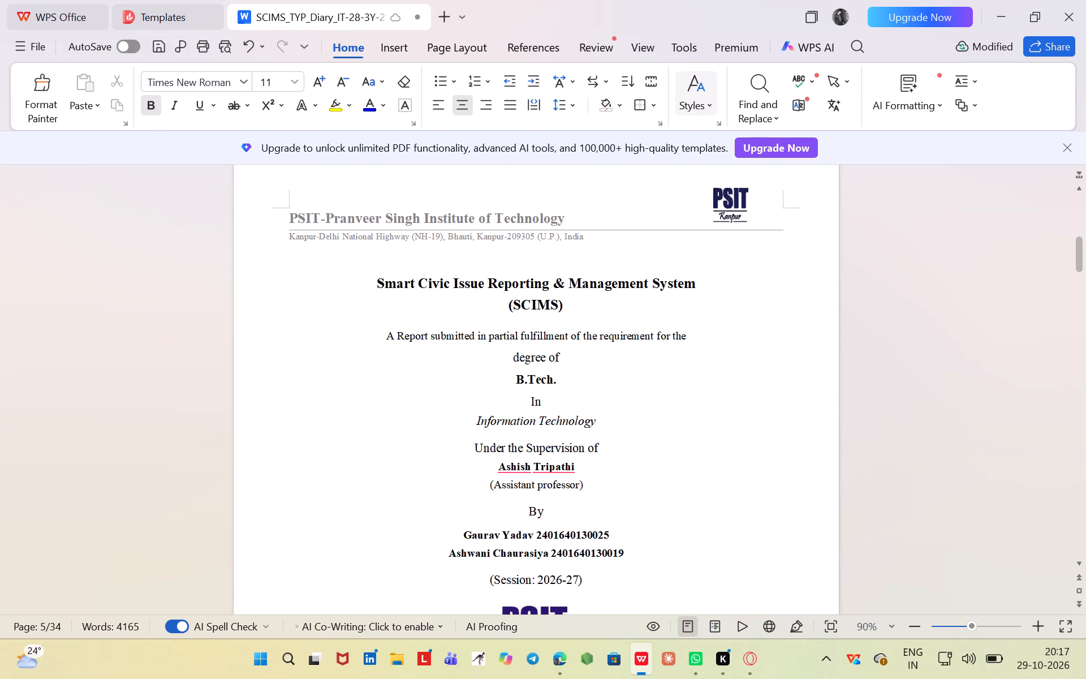
scroll(550, 389, down, 1)
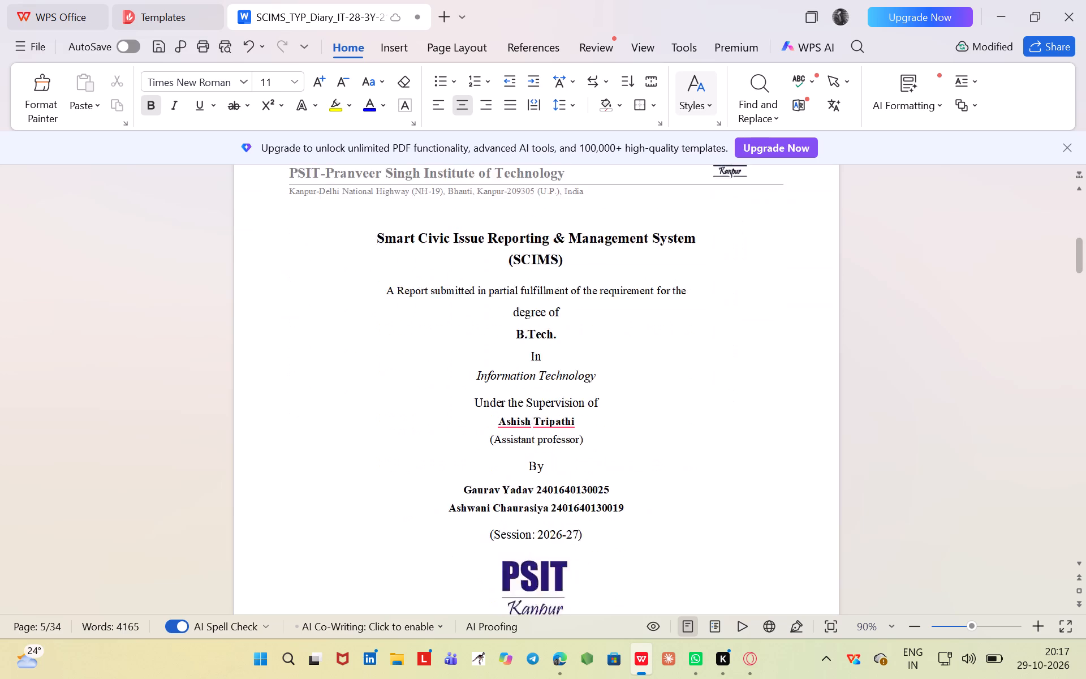
scroll(550, 389, down, 3)
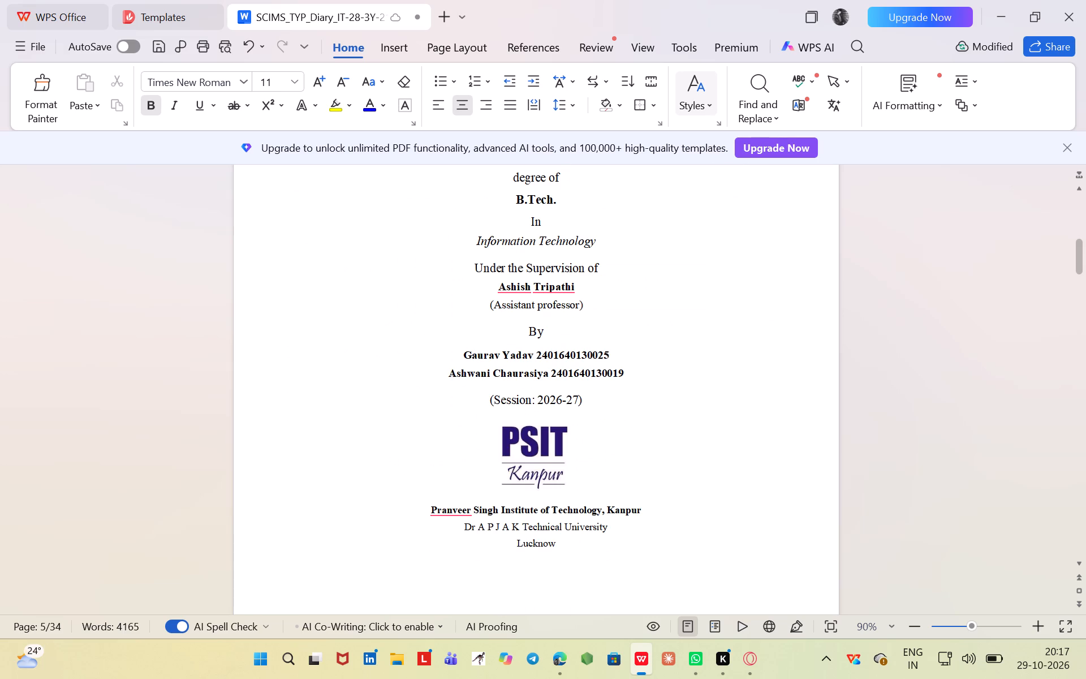
scroll(544, 386, down, 6)
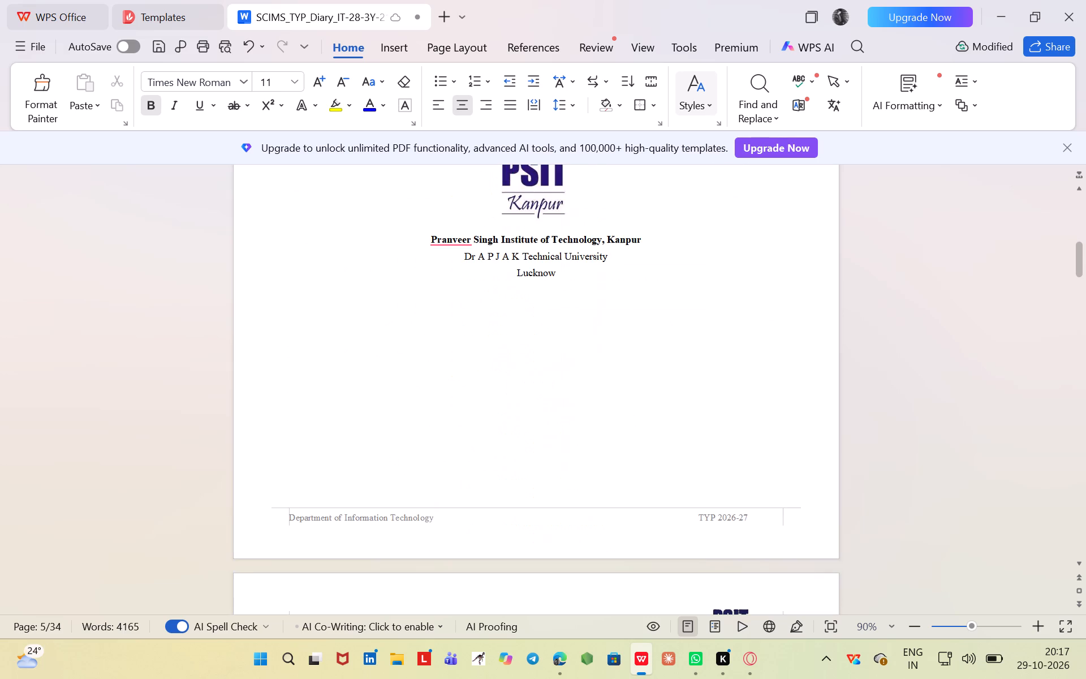
Review the Declaration and Certificate pages with their signature tables, and read the Abstract.
scroll(531, 364, down, 11)
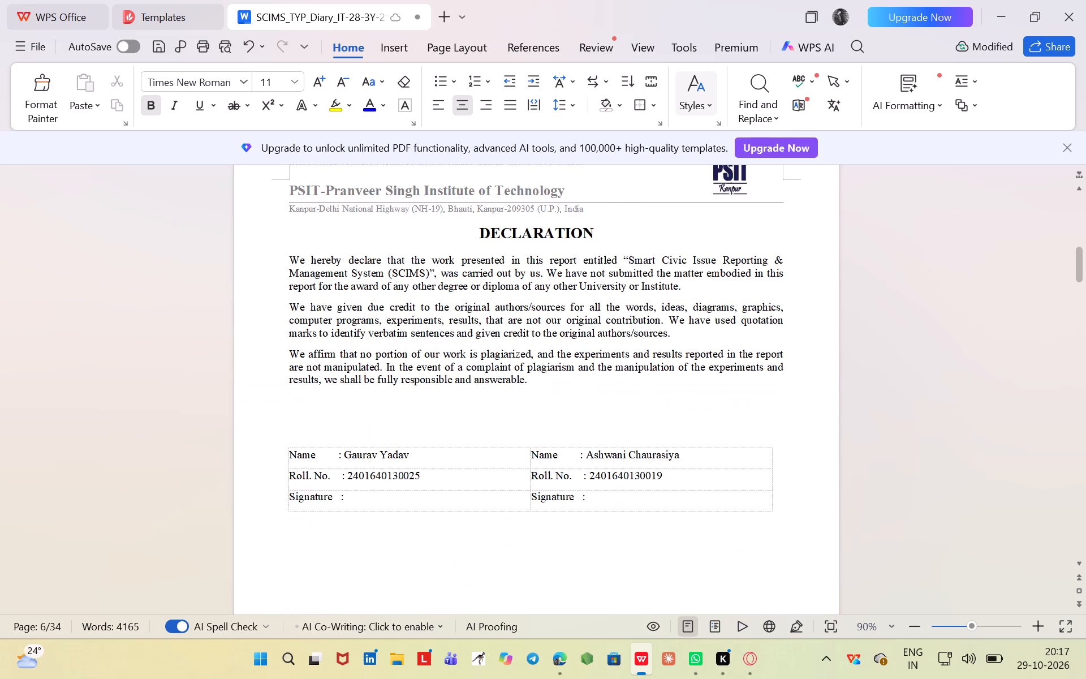
scroll(529, 364, down, 19)
scroll(529, 364, down, 4)
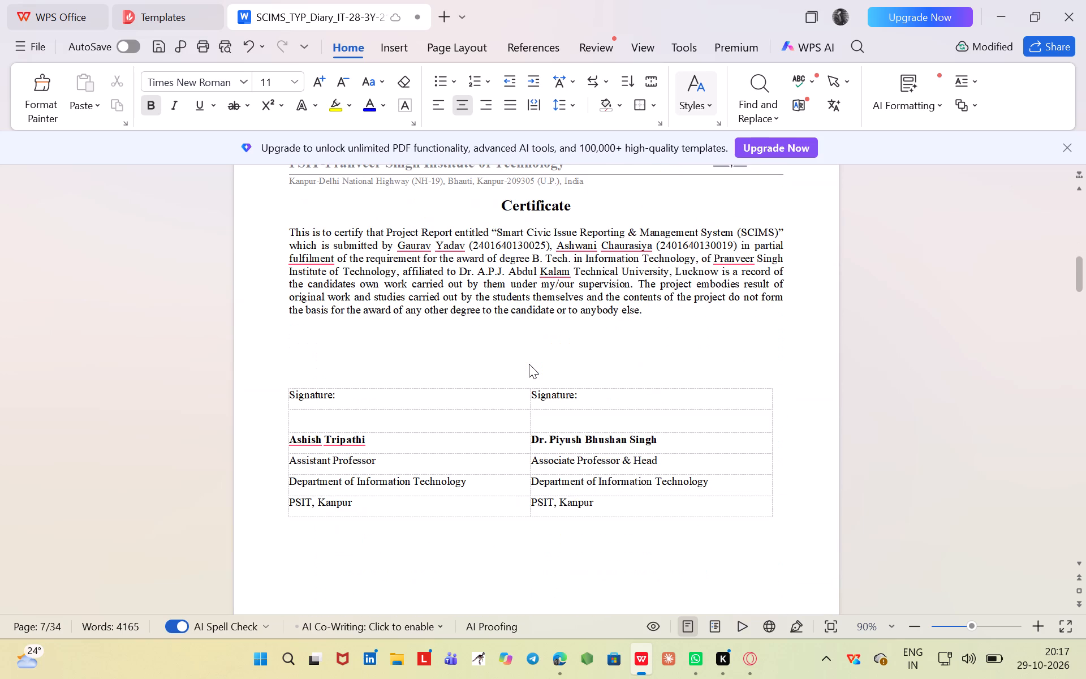
scroll(529, 364, down, 20)
scroll(529, 364, down, 3)
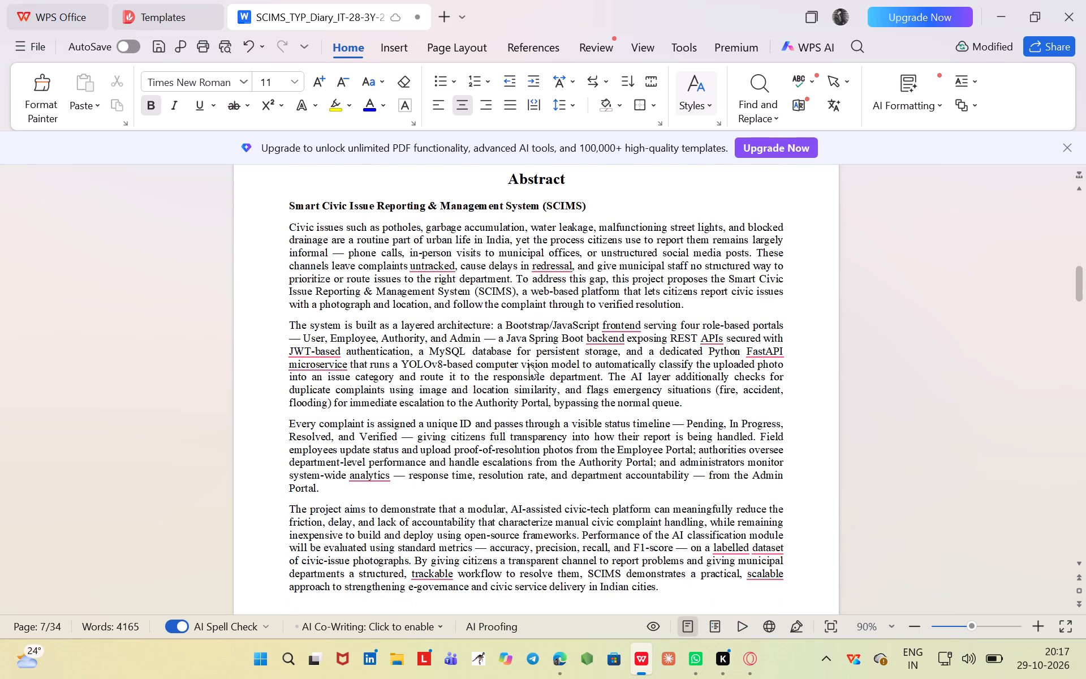
scroll(529, 364, down, 3)
scroll(528, 364, up, 5)
scroll(528, 364, down, 19)
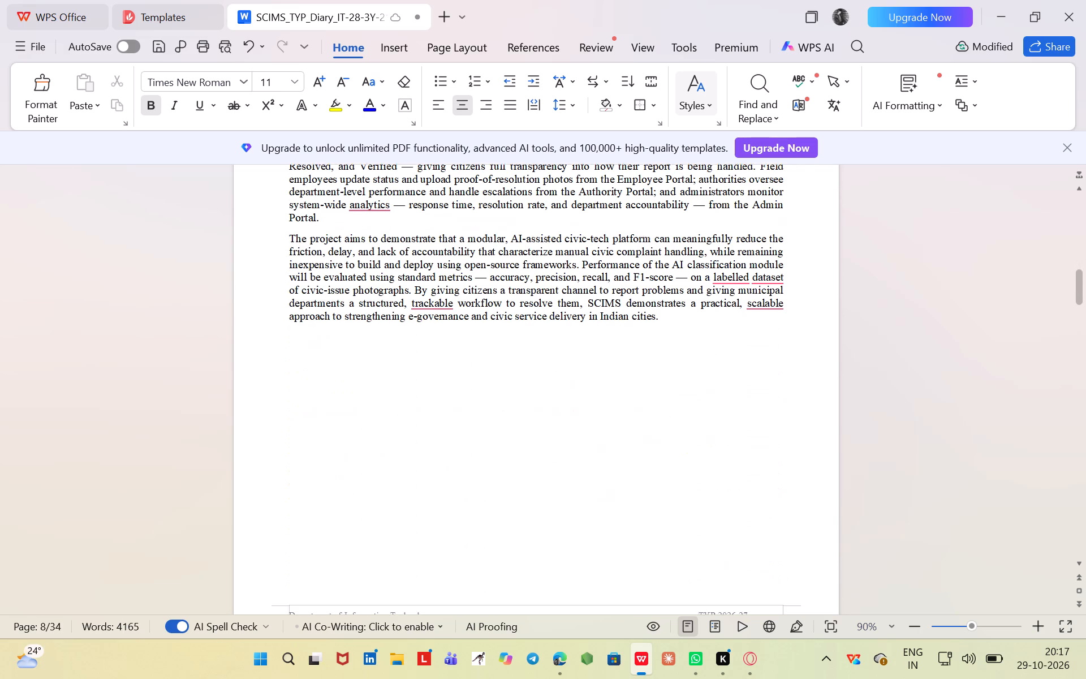
Check the Project Synopsis title page, including its Project Id, student, supervisor and institute lines.
scroll(522, 366, down, 19)
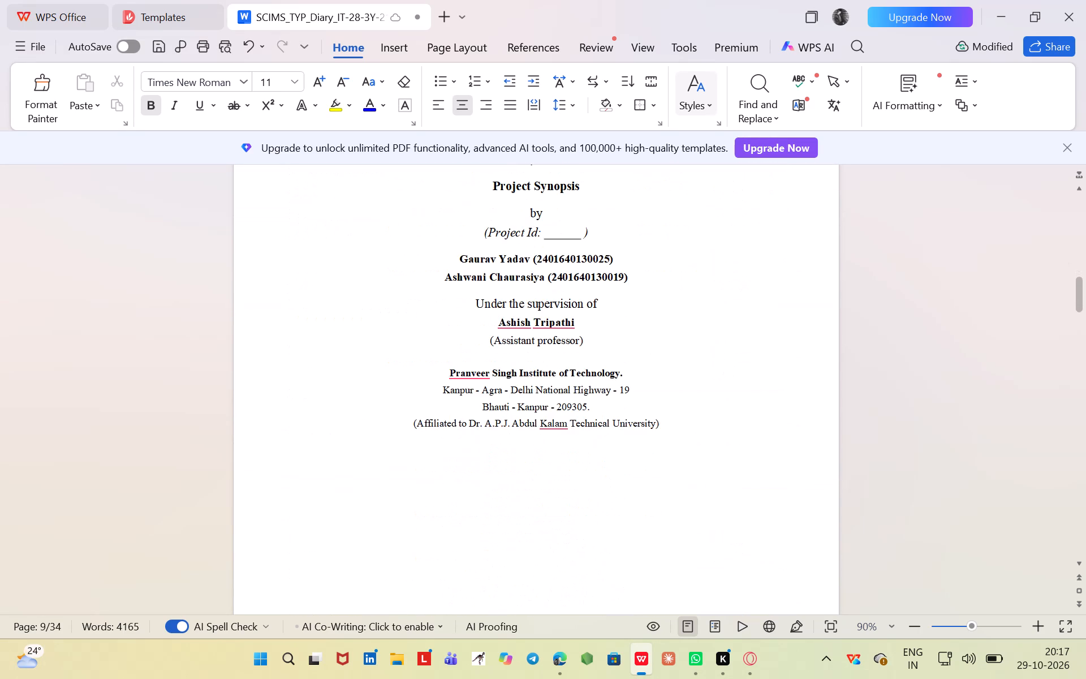
scroll(520, 368, down, 3)
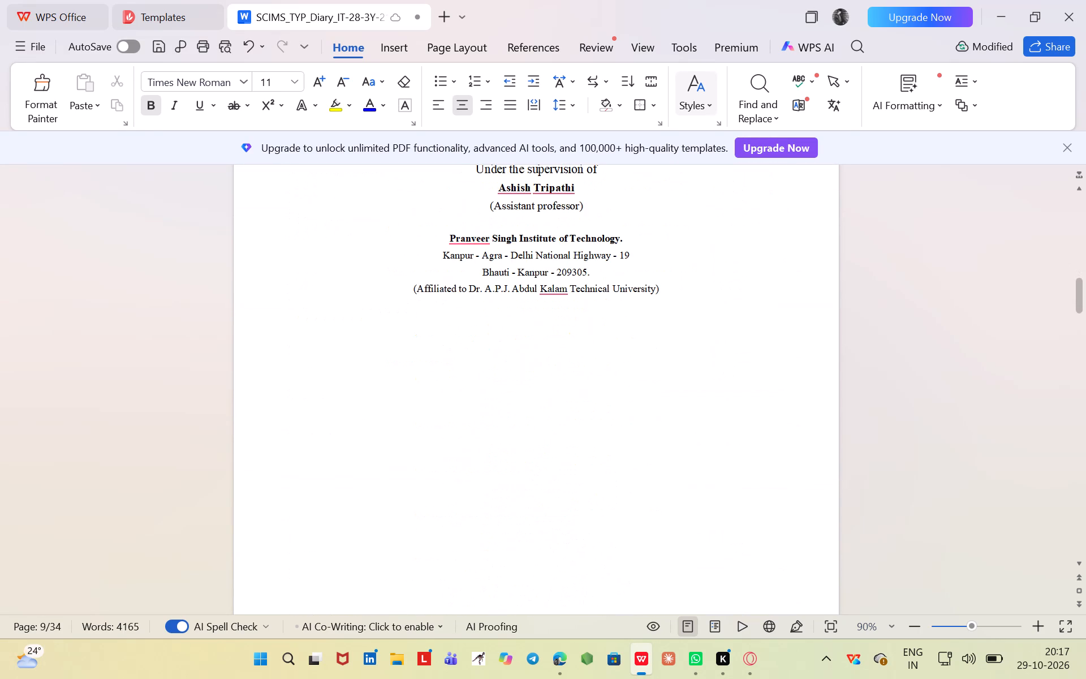
scroll(520, 368, up, 4)
scroll(520, 368, down, 18)
Review the synopsis sections from Introduction through Methodology / Planning of Work.
scroll(519, 368, down, 7)
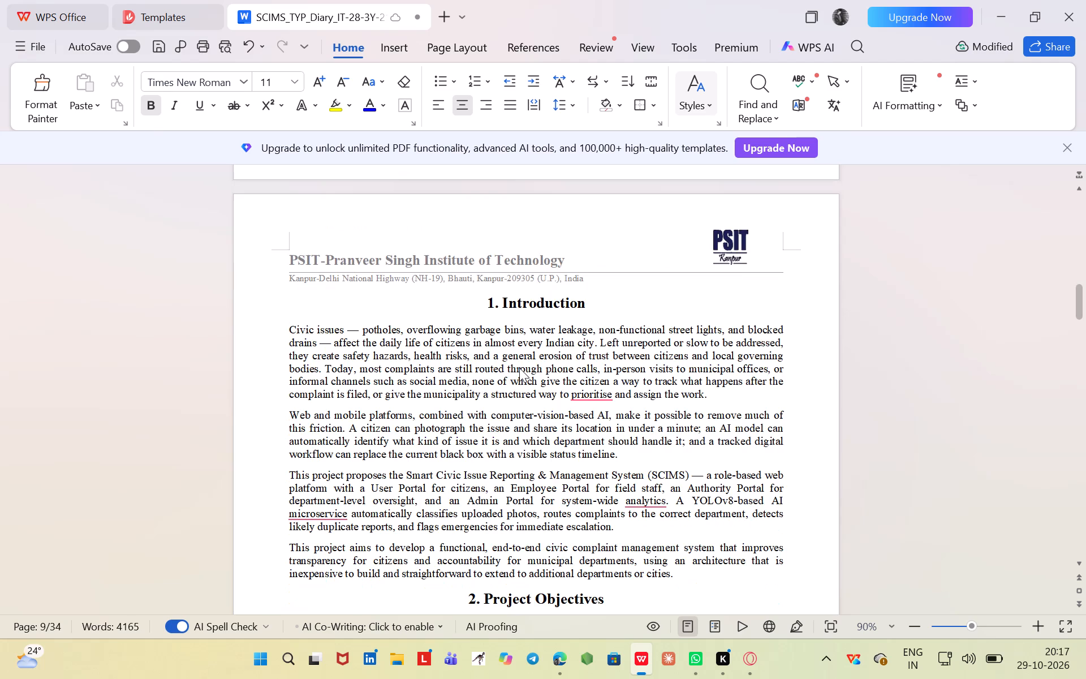
scroll(519, 368, down, 17)
scroll(519, 368, down, 12)
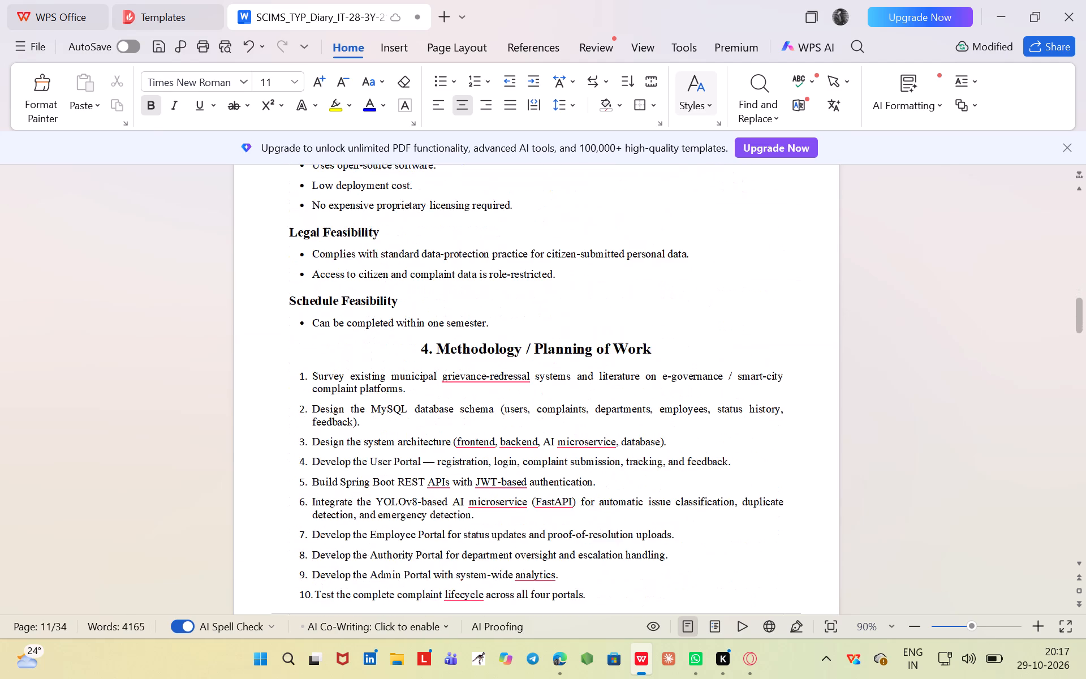
scroll(518, 368, down, 6)
scroll(518, 369, up, 7)
scroll(518, 369, down, 5)
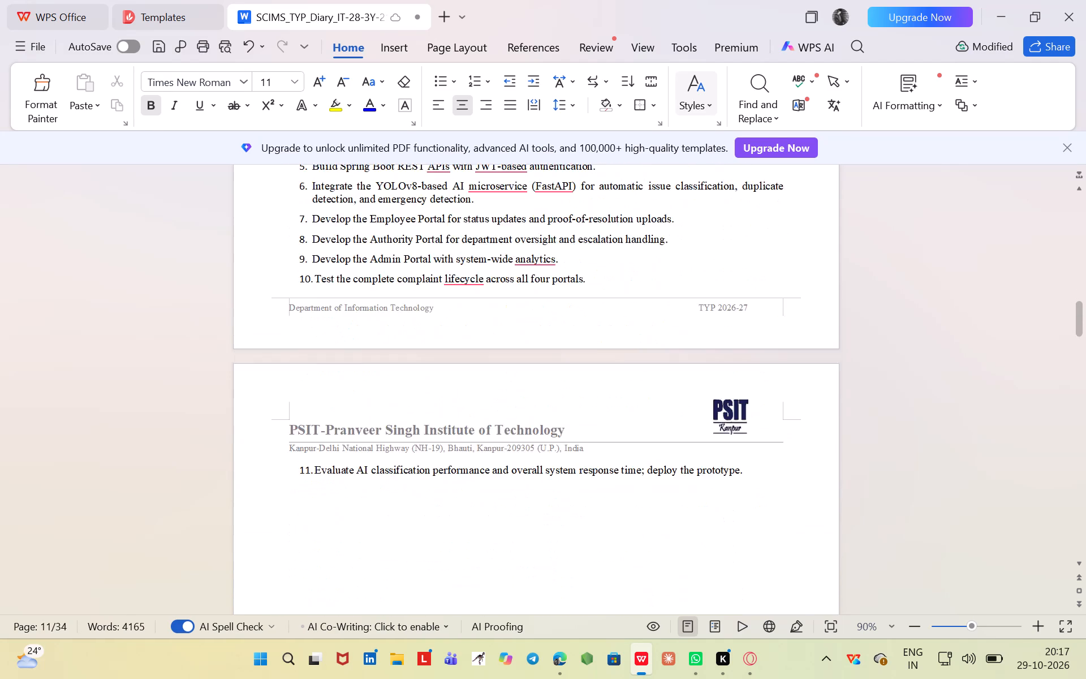
Examine the Gantt chart and the phase-by-phase work breakdown in the synopsis.
scroll(518, 369, down, 8)
scroll(518, 369, down, 20)
scroll(518, 369, down, 3)
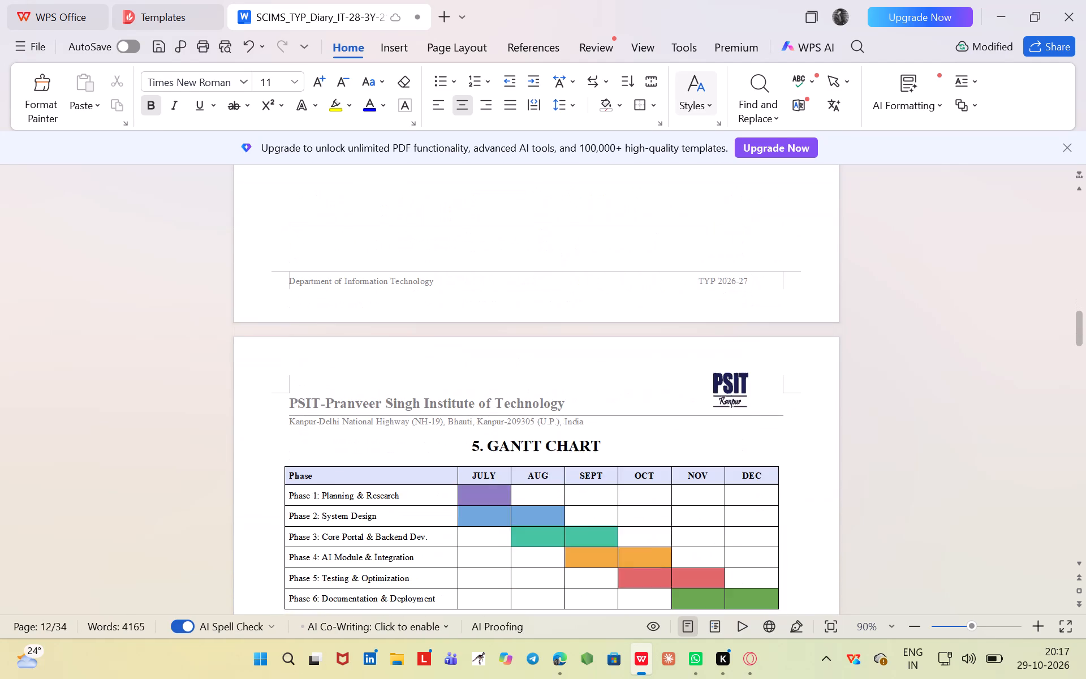
scroll(518, 369, down, 2)
scroll(518, 369, down, 19)
scroll(518, 369, down, 5)
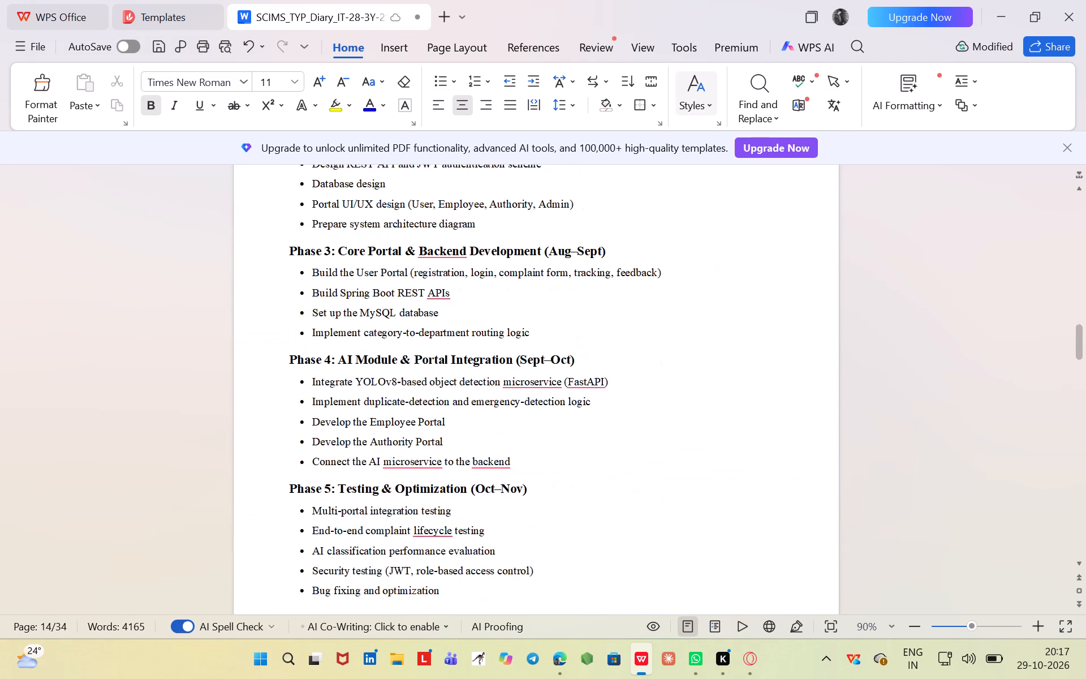
scroll(518, 369, down, 8)
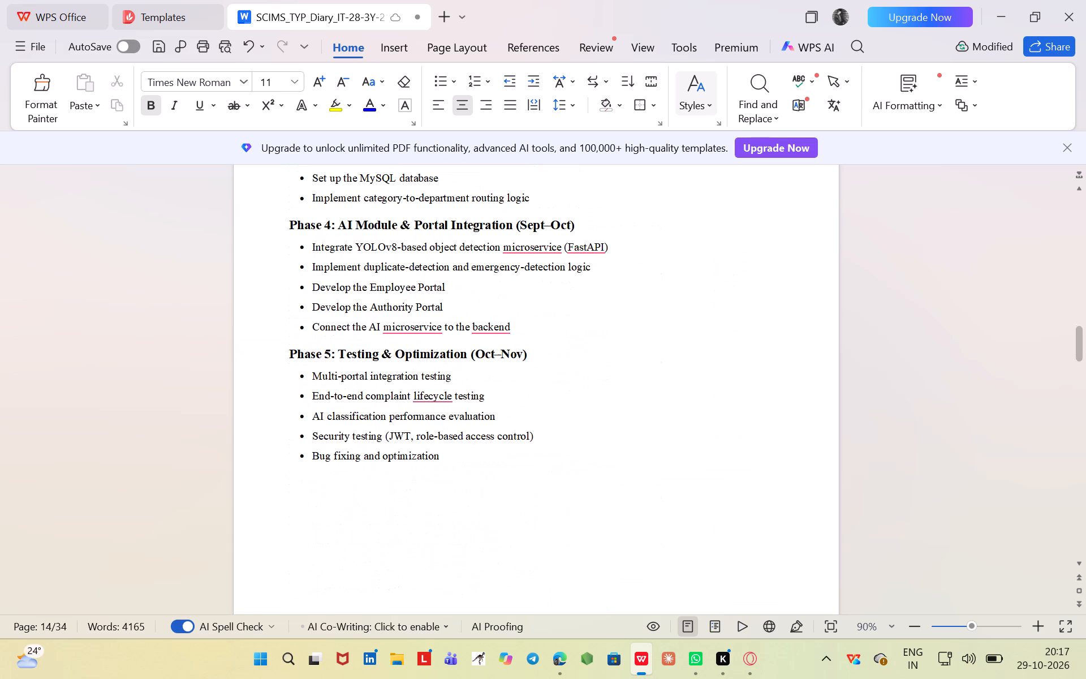
scroll(518, 369, down, 13)
Examine the system architecture diagram and the Tools & Technologies Used, Expected Outcomes and Future Scope sections.
scroll(516, 369, down, 5)
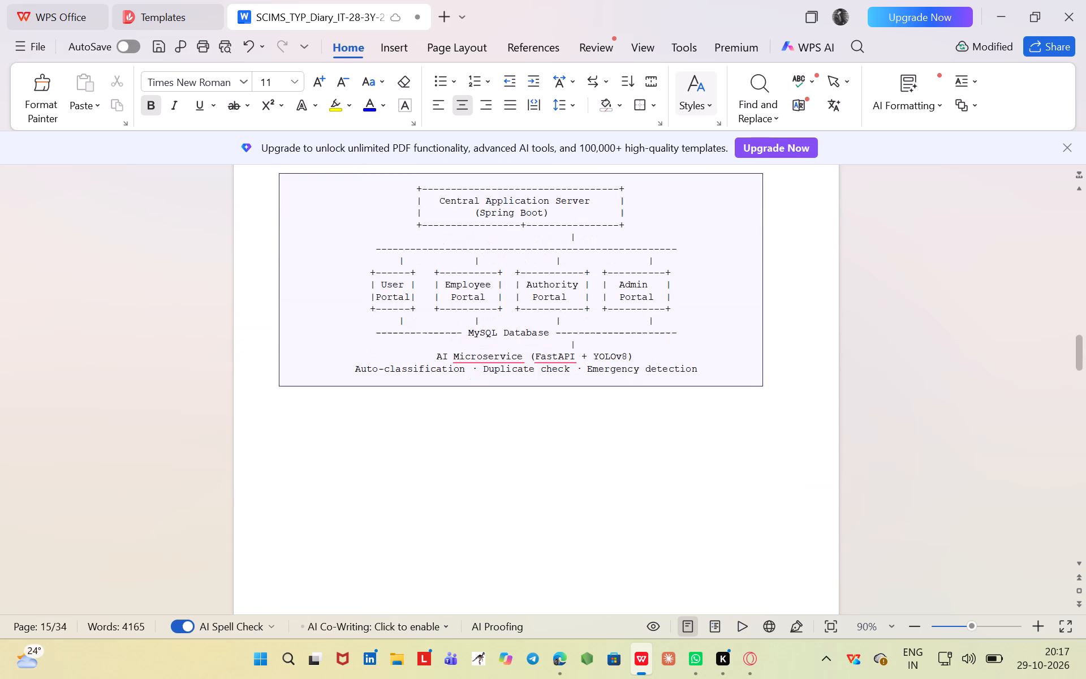
scroll(516, 369, up, 5)
scroll(516, 369, down, 20)
scroll(516, 369, down, 4)
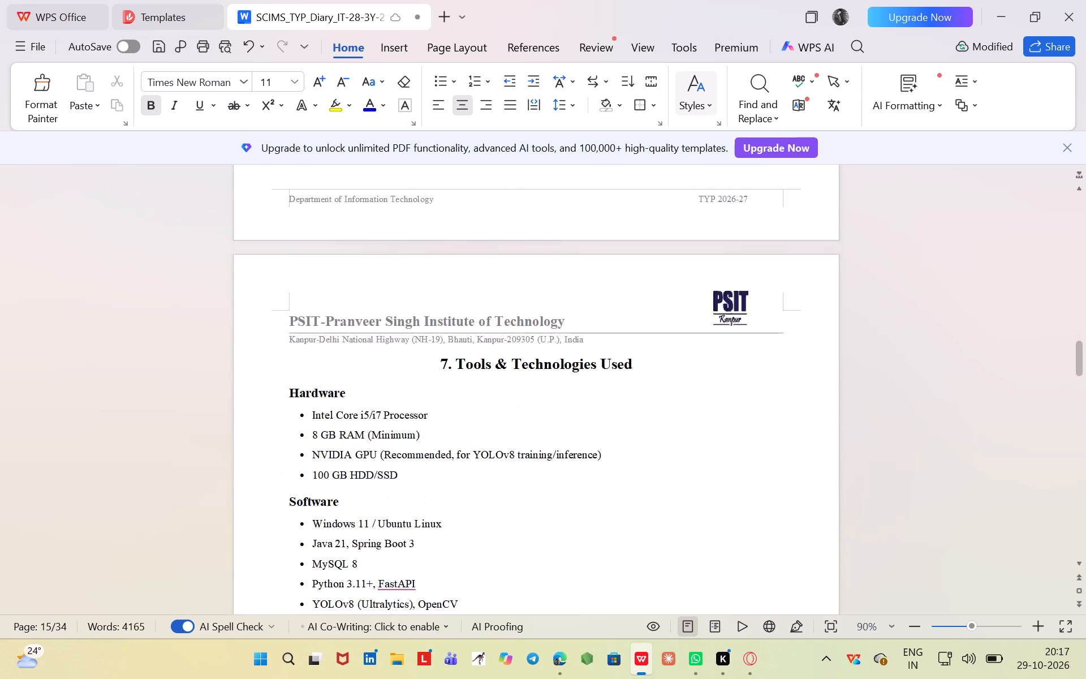
scroll(516, 369, up, 9)
scroll(516, 369, down, 17)
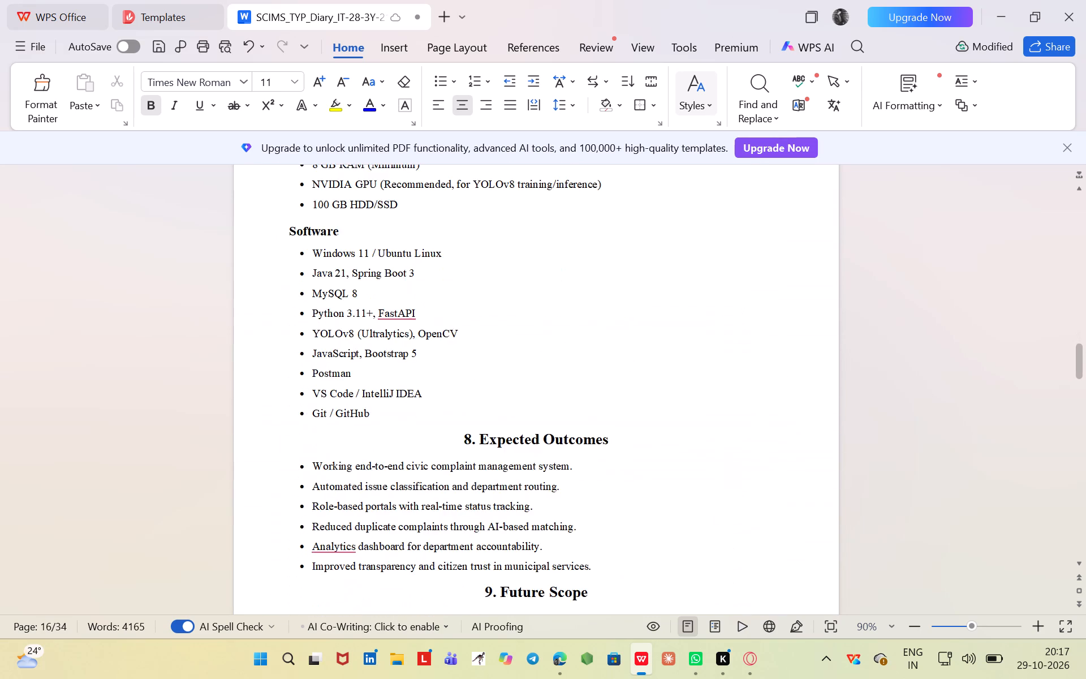
scroll(516, 369, down, 16)
scroll(516, 369, down, 6)
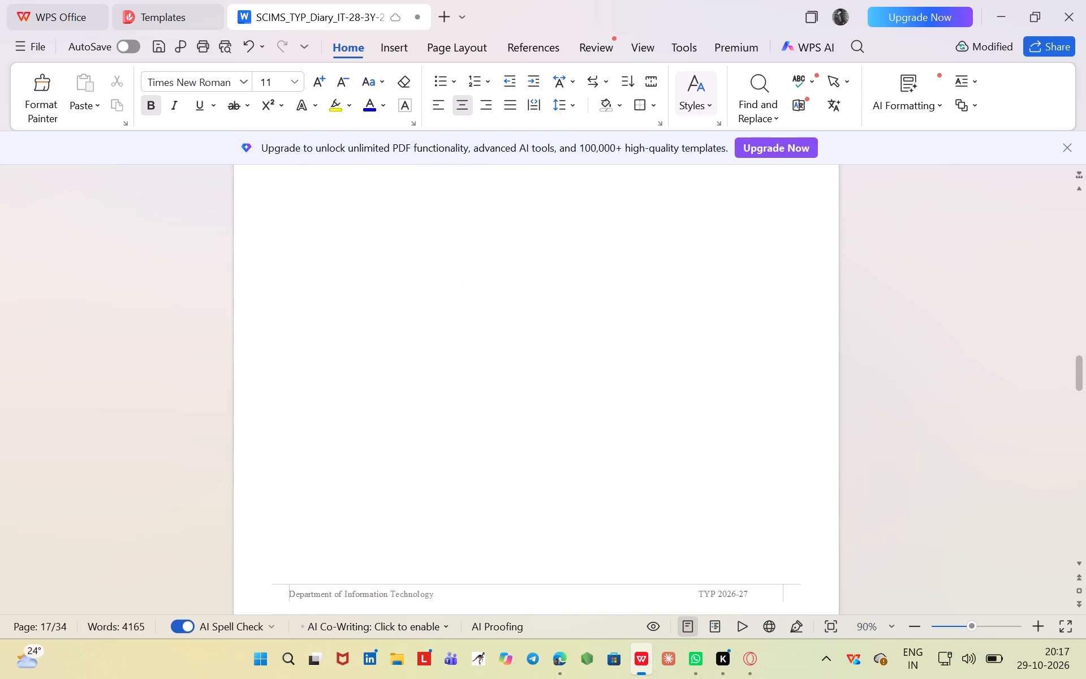
Review the activity deadline table, the Scheme Semester-V table and the weekly progress form.
scroll(516, 369, down, 19)
scroll(516, 369, down, 8)
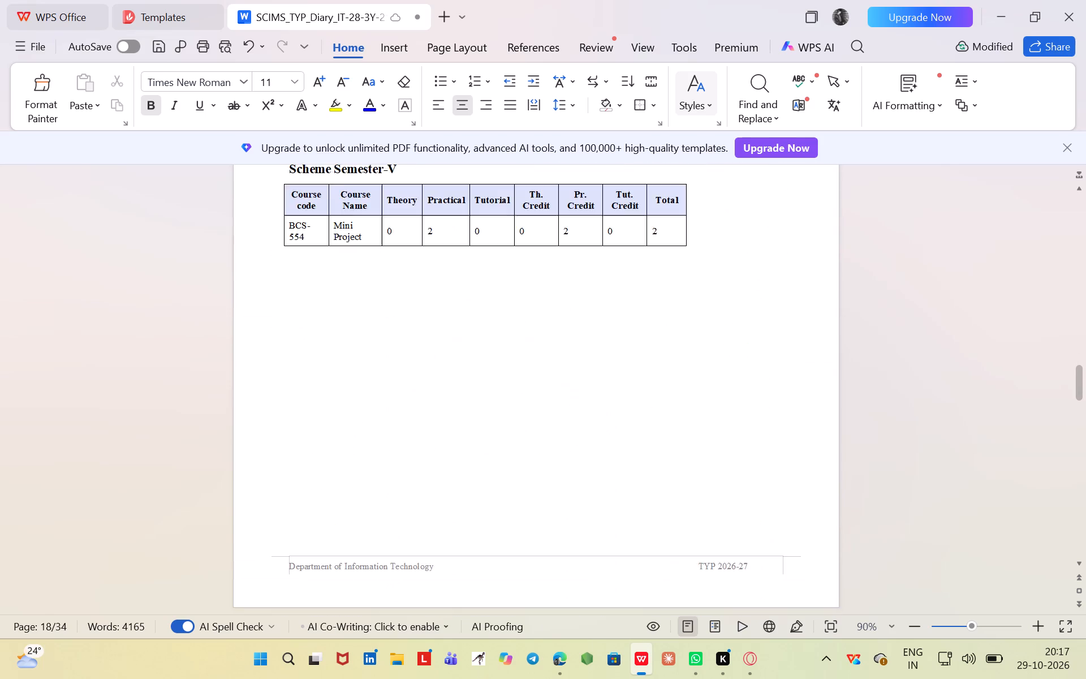
scroll(516, 369, down, 10)
scroll(516, 369, down, 12)
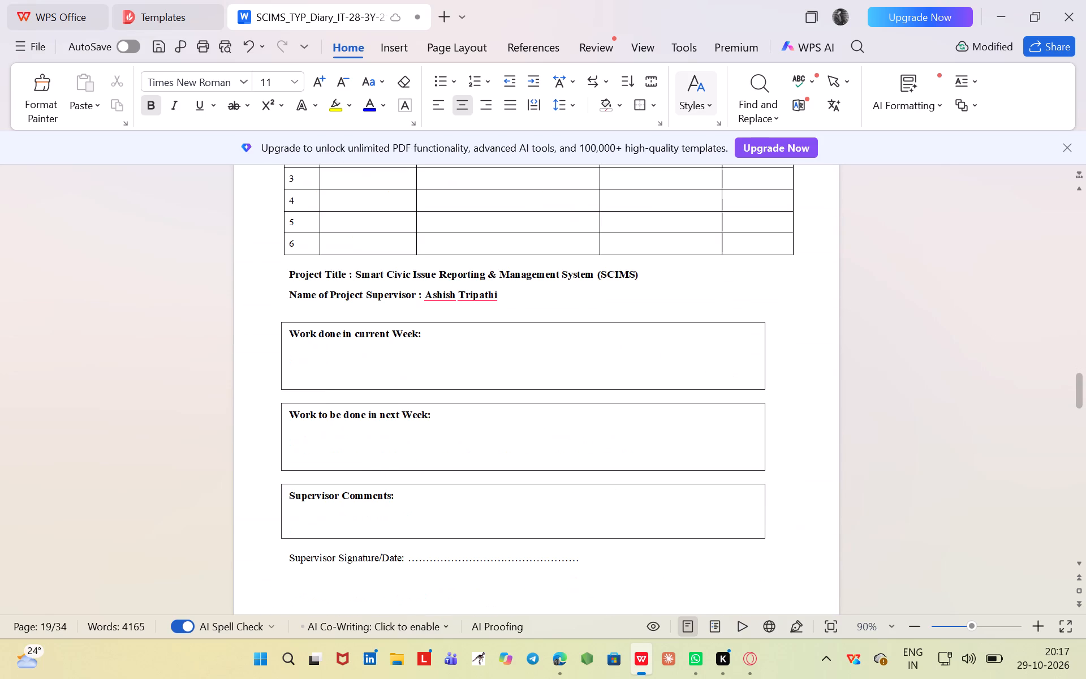
scroll(516, 369, up, 9)
scroll(516, 369, up, 17)
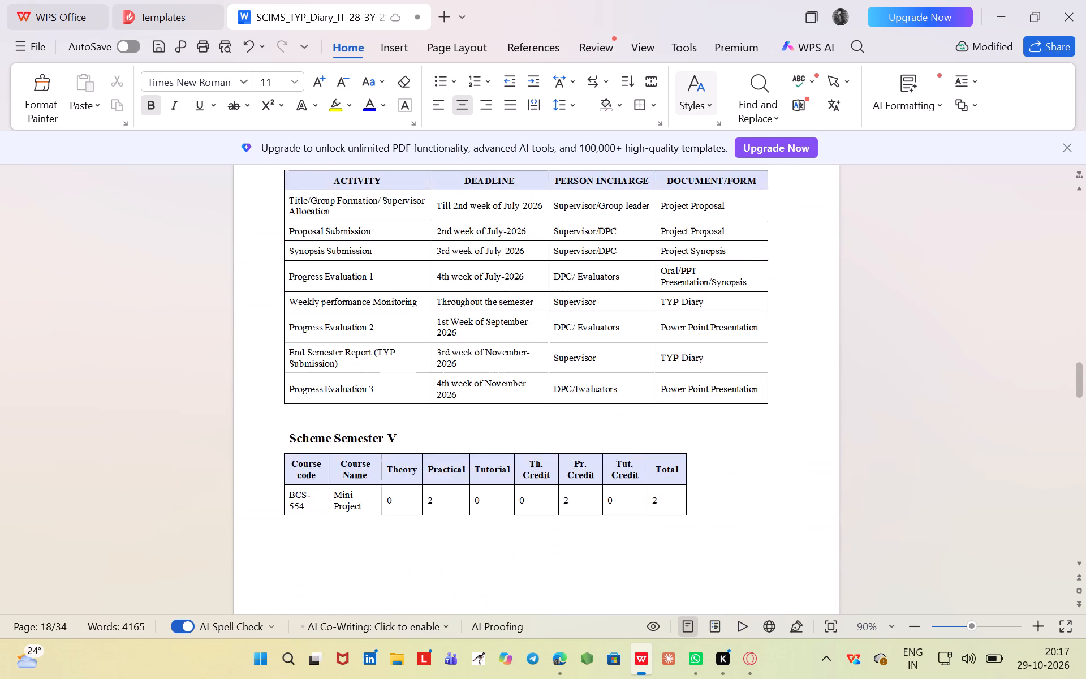
scroll(516, 369, up, 4)
Delete the whole "Project_Id: ______ (confirm with DPC / supervisor)" line from the cover page.
drag(1080, 376, 1074, 310)
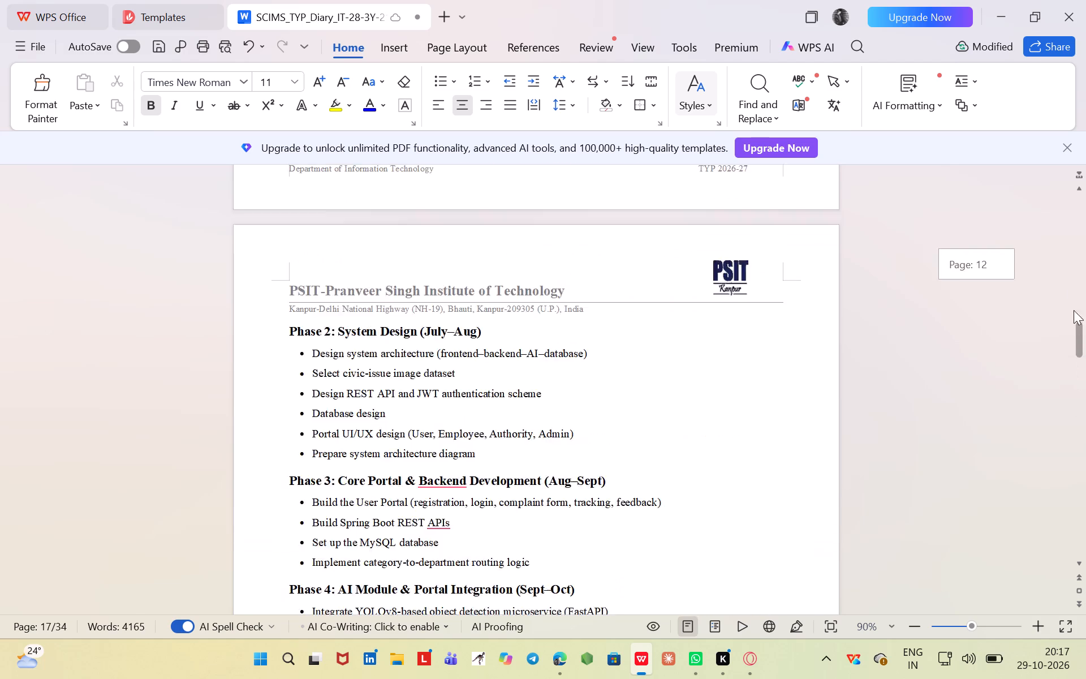
drag(1074, 310, 1029, 57)
scroll(38, 579, down, 4)
scroll(196, 551, down, 2)
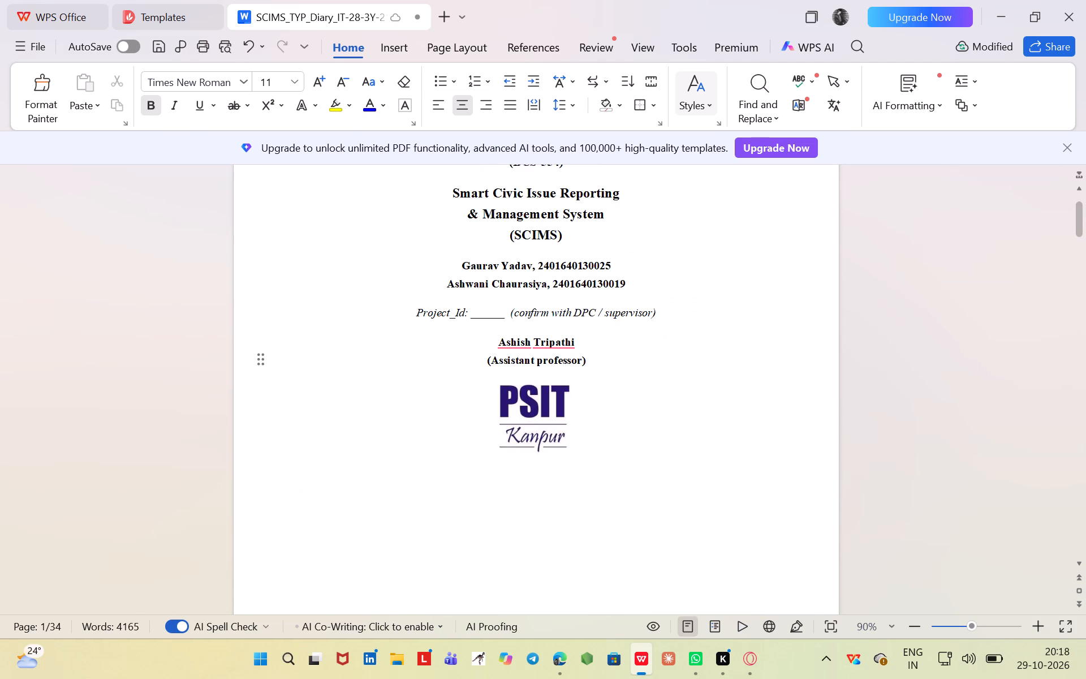
drag(410, 312, 445, 312)
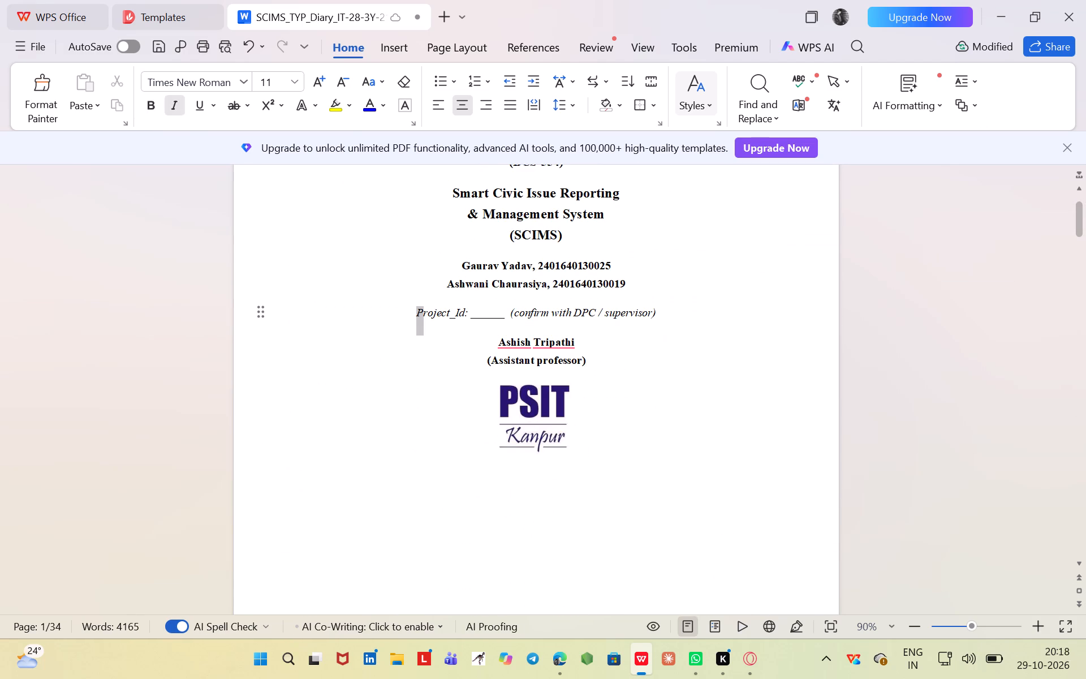
drag(445, 312, 649, 311)
click(668, 316)
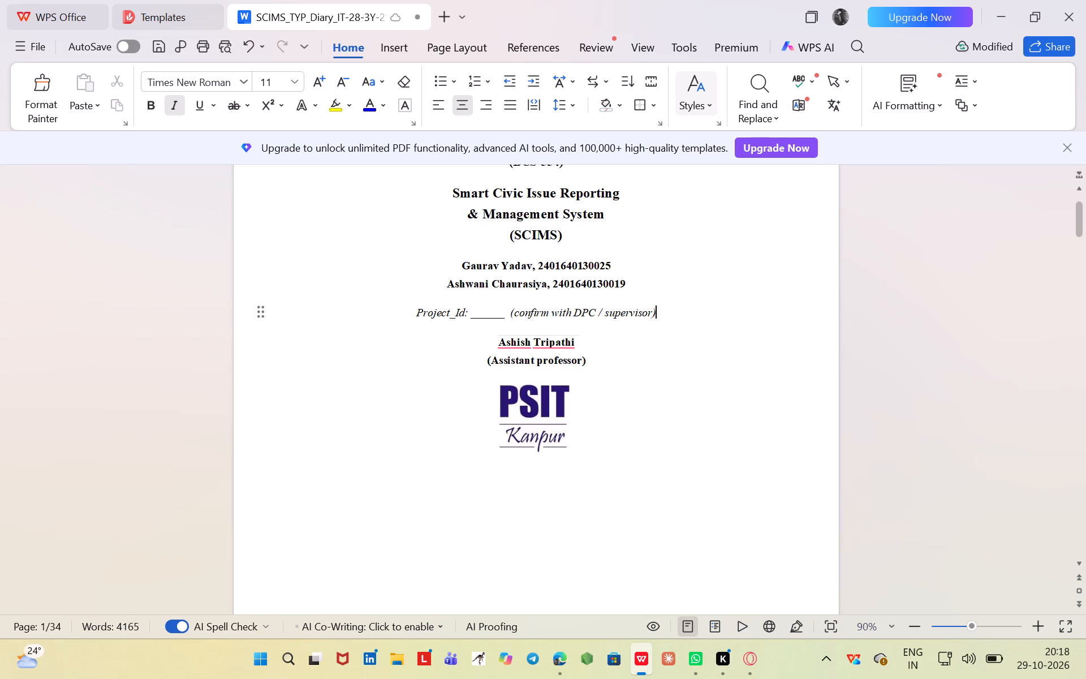
drag(668, 316, 391, 313)
key(BackSpace)
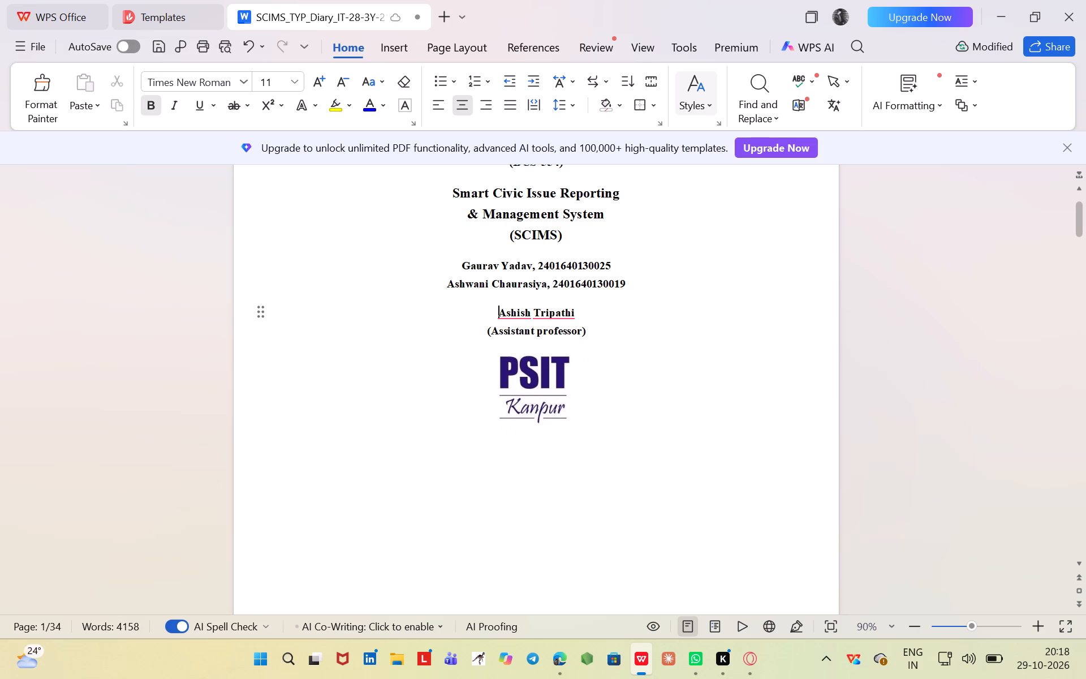
scroll(404, 339, up, 2)
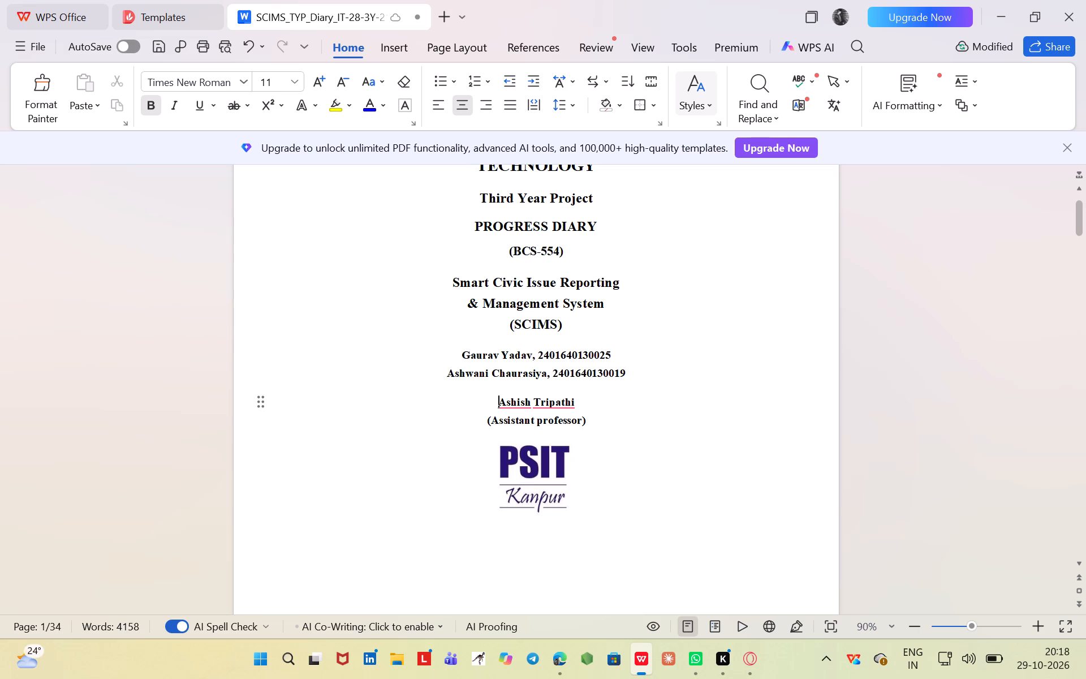
Set the font size of the student and supervisor lines on the cover page to 14.
scroll(547, 422, up, 3)
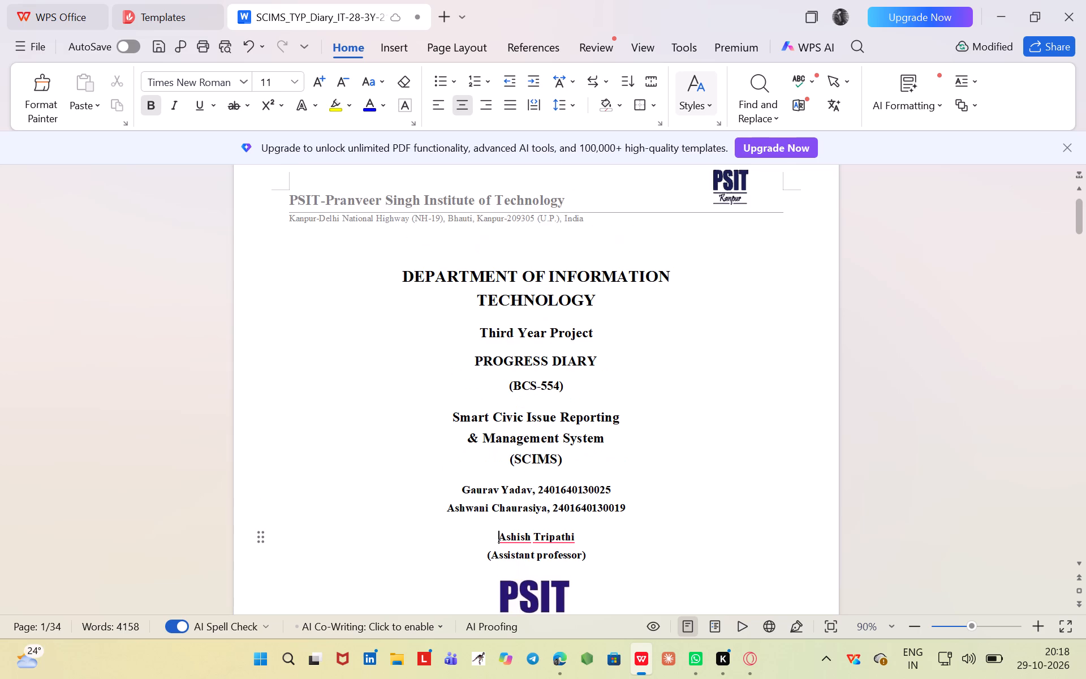
scroll(547, 422, down, 1)
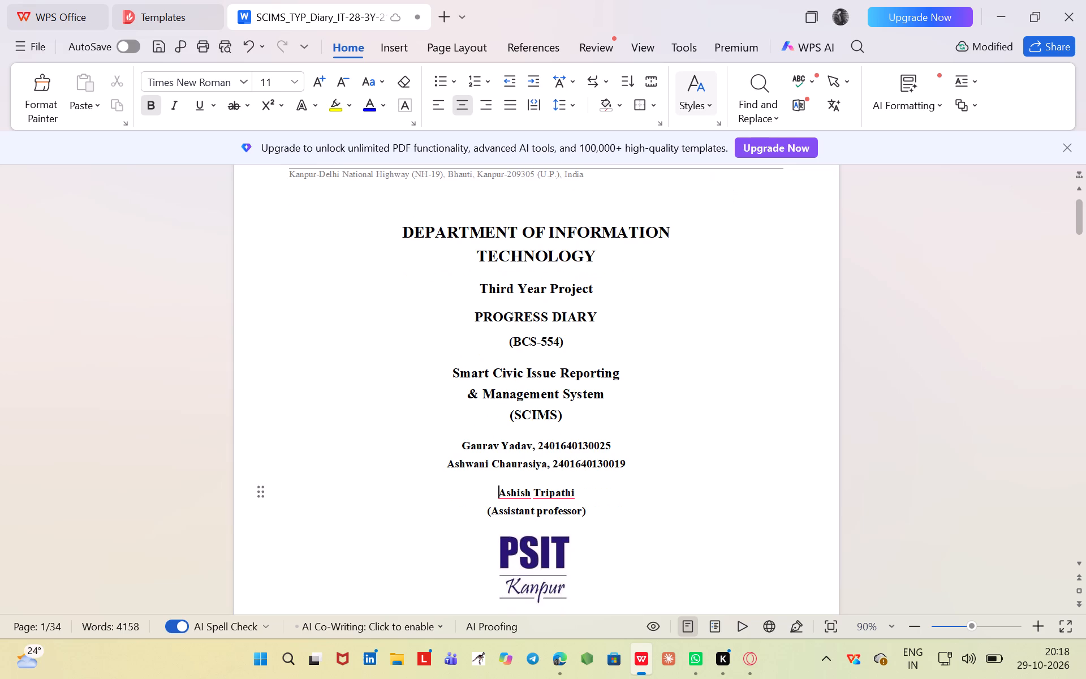
scroll(482, 445, up, 1)
scroll(480, 441, down, 1)
drag(454, 450, 596, 505)
click(294, 81)
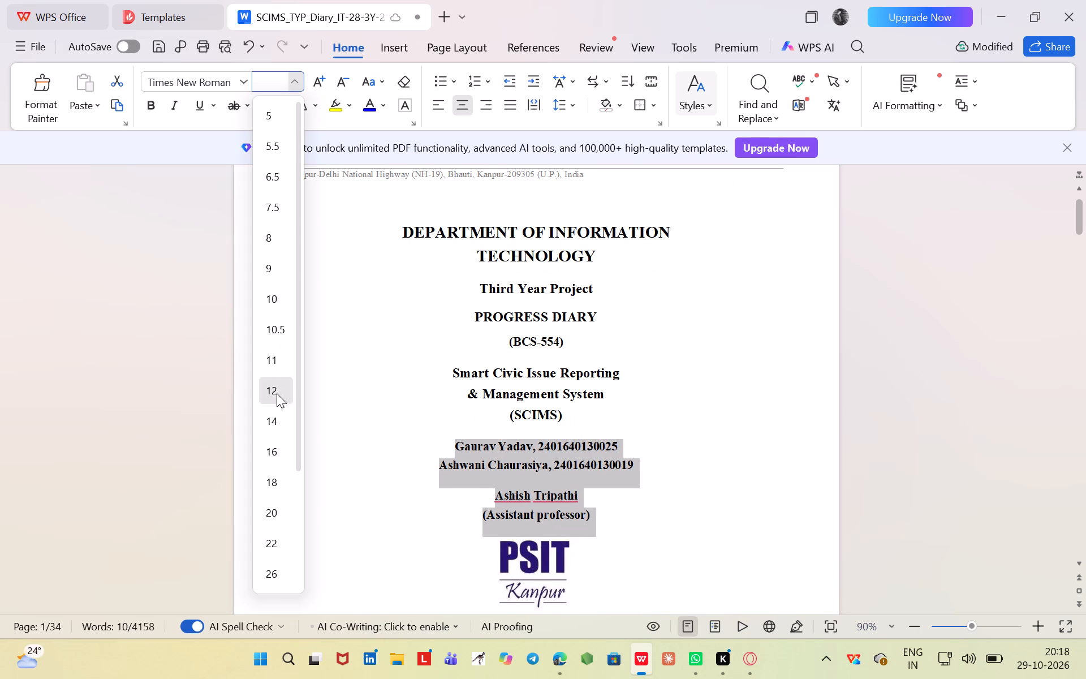
click(269, 421)
click(703, 482)
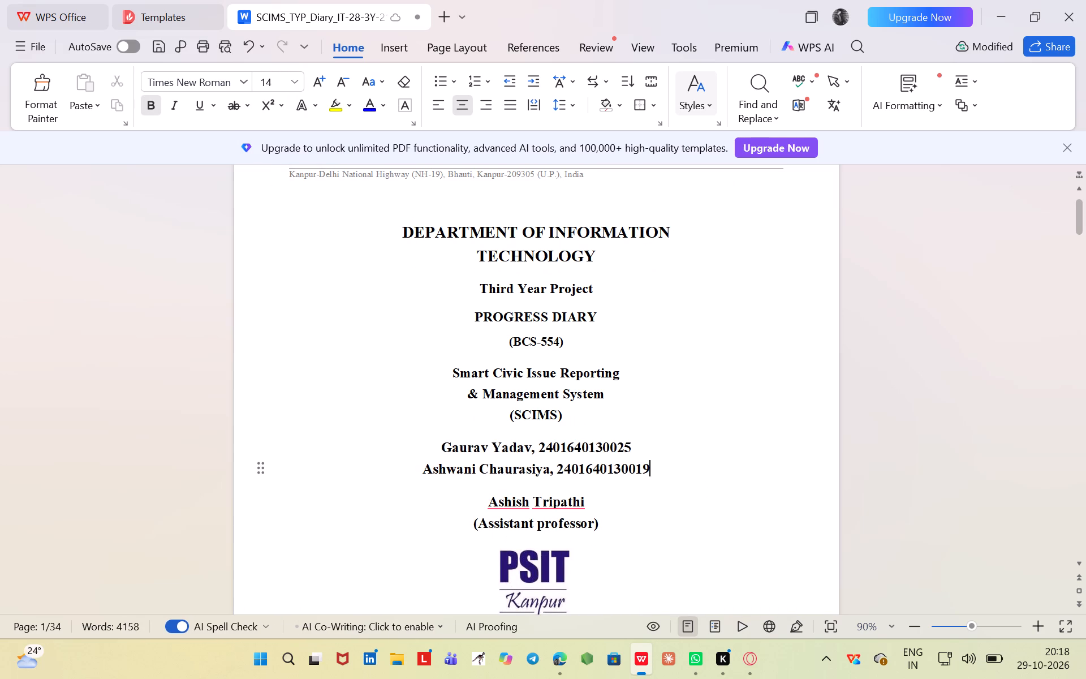
Review the department vision, mission and PEO statements, the program outcomes, the course outcomes table and the CO-PO/PSO mapping.
scroll(689, 476, down, 14)
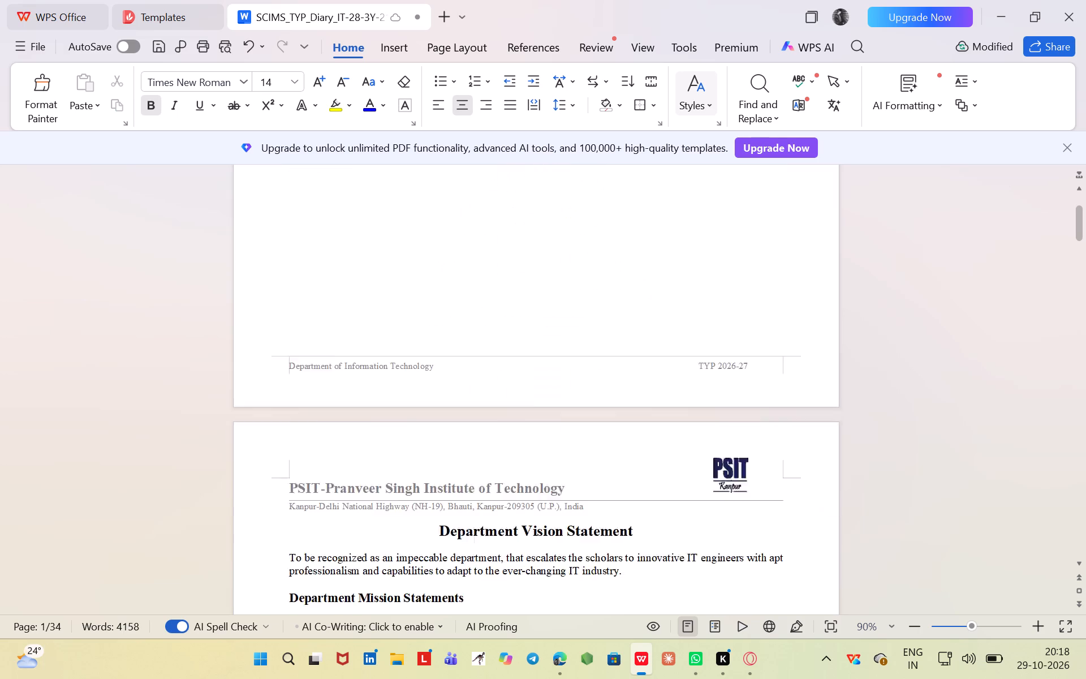
scroll(688, 475, down, 9)
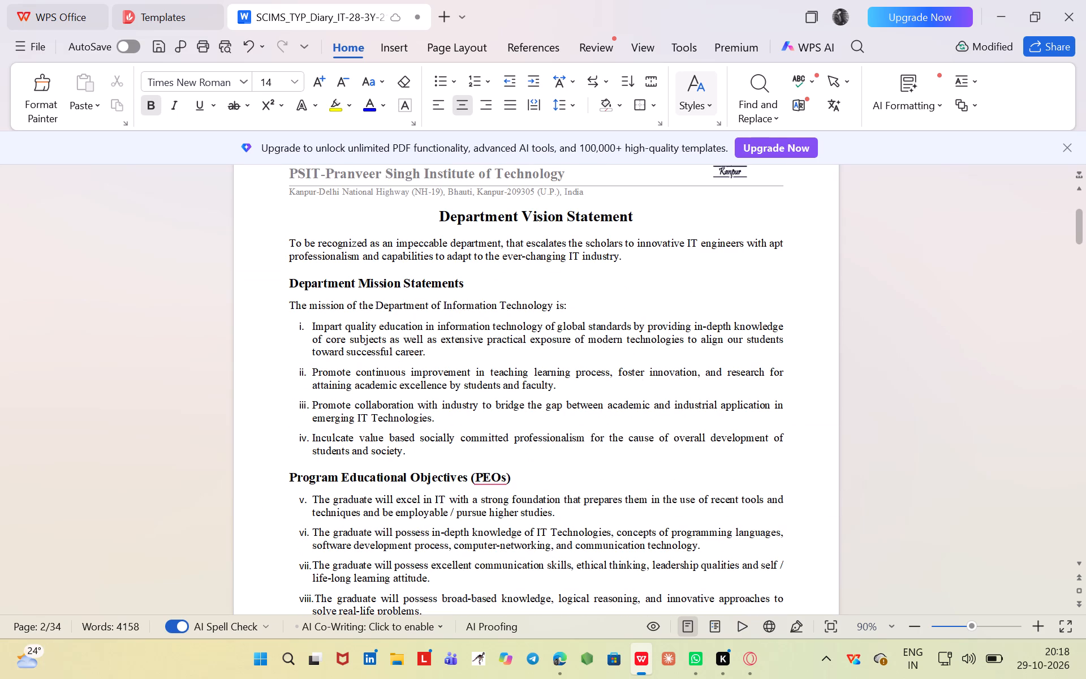
scroll(646, 633, down, 8)
scroll(641, 423, down, 1)
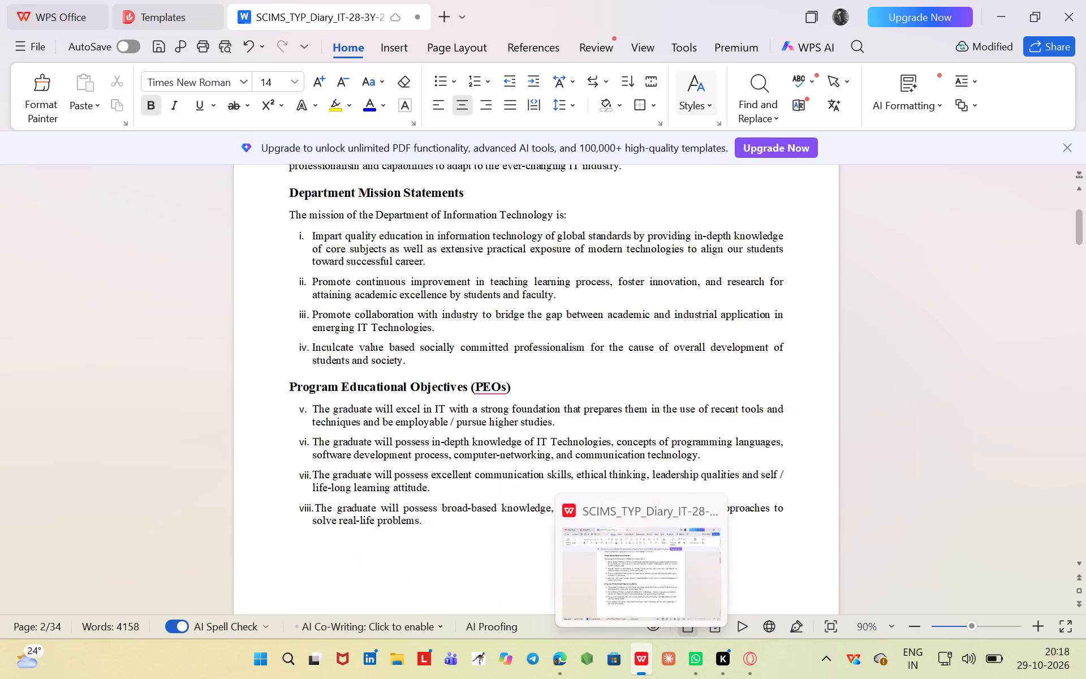
scroll(641, 422, down, 20)
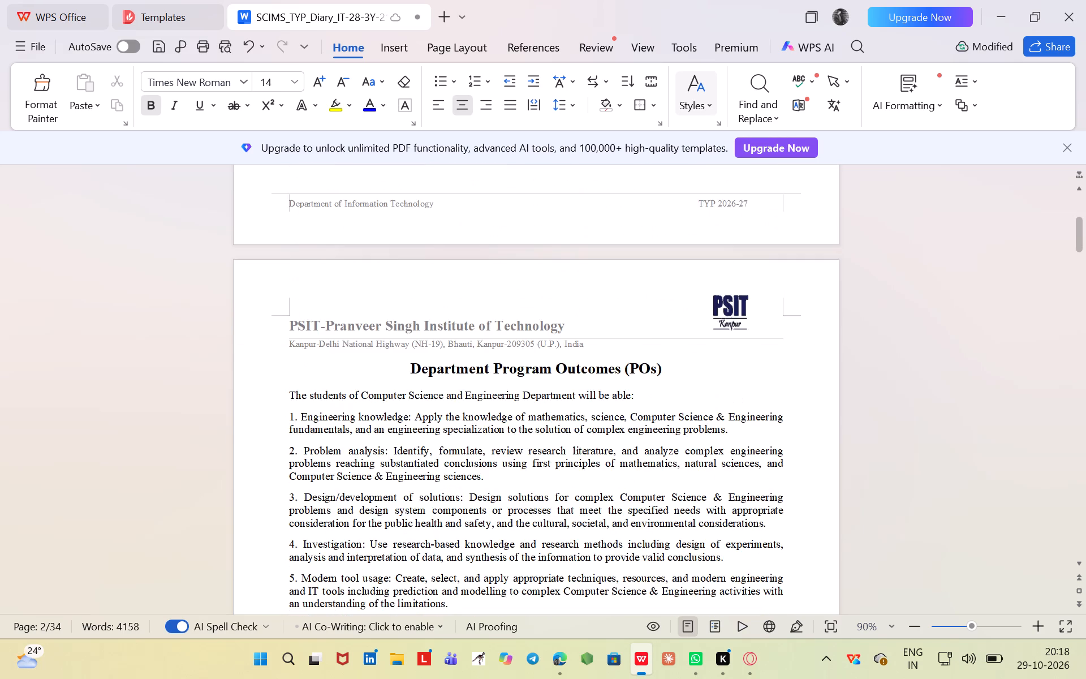
scroll(640, 409, down, 16)
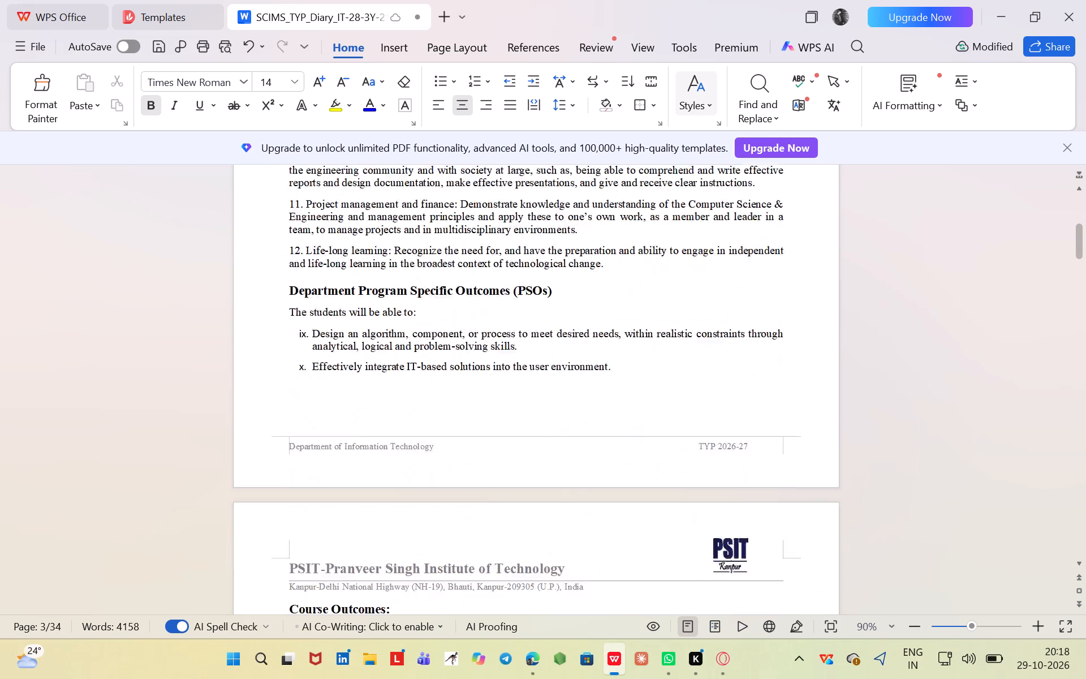
scroll(639, 410, down, 9)
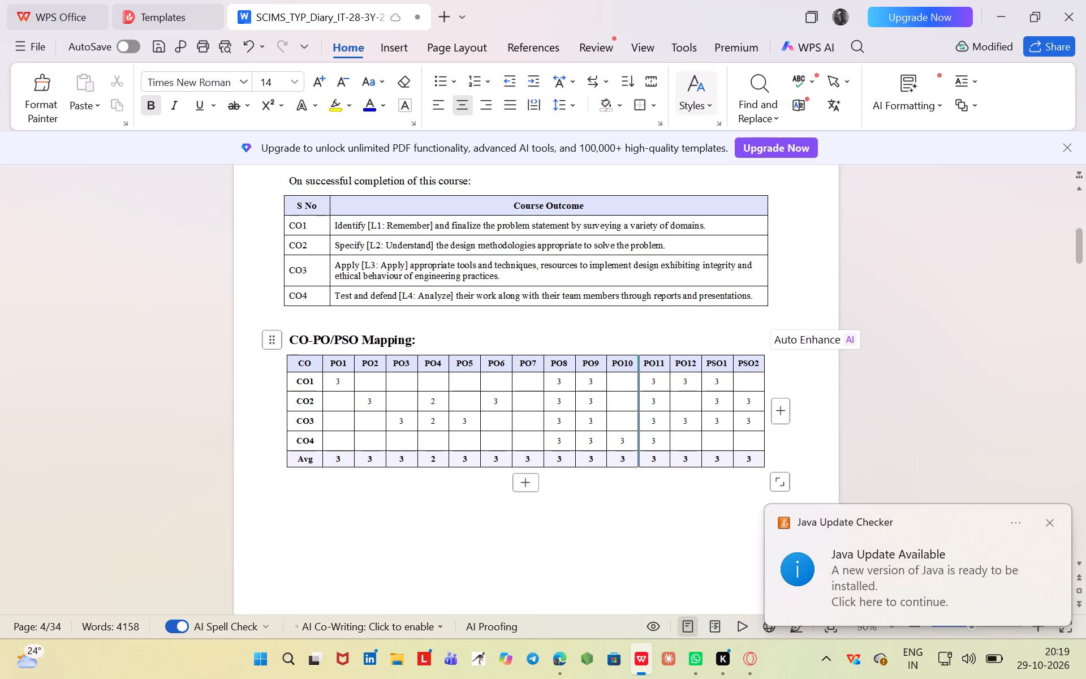
scroll(443, 236, down, 2)
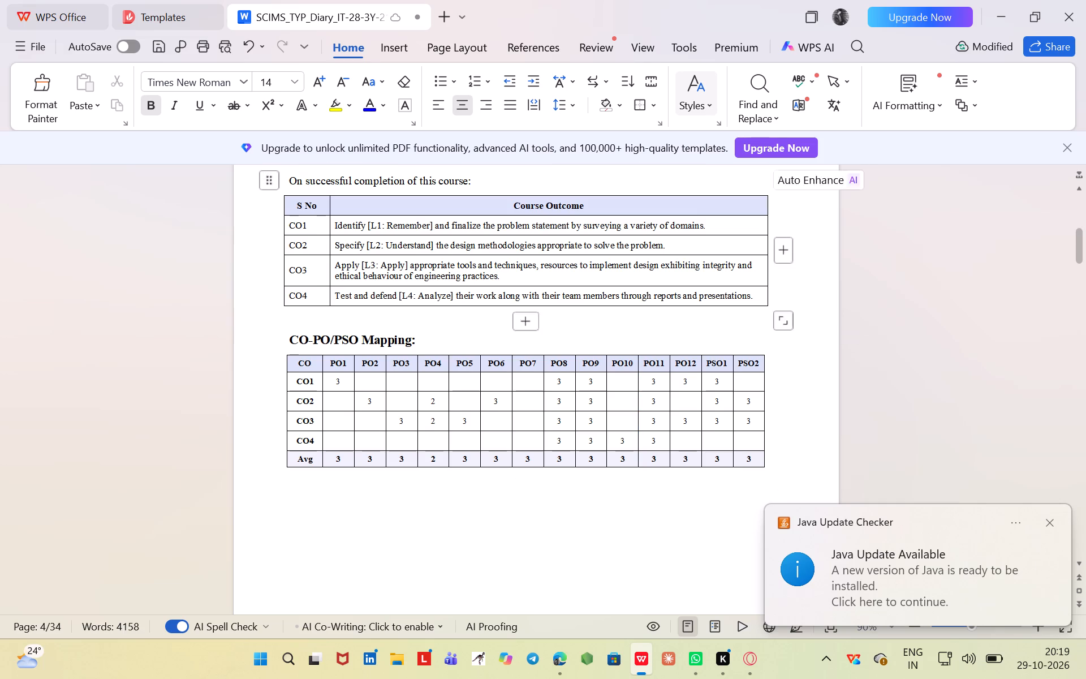
Set the report title page text from "A Report submitted in partial fulfillment" through "(Session: 2026-27)" to font size 14.
scroll(443, 236, down, 20)
scroll(443, 236, down, 1)
scroll(458, 320, up, 5)
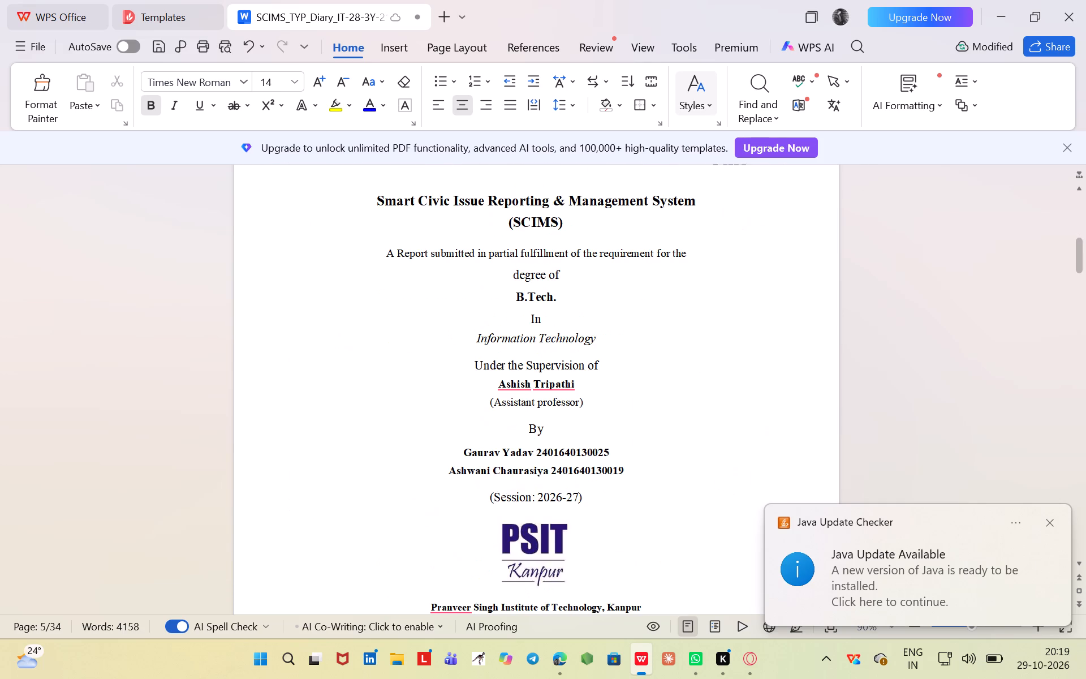
scroll(438, 351, down, 7)
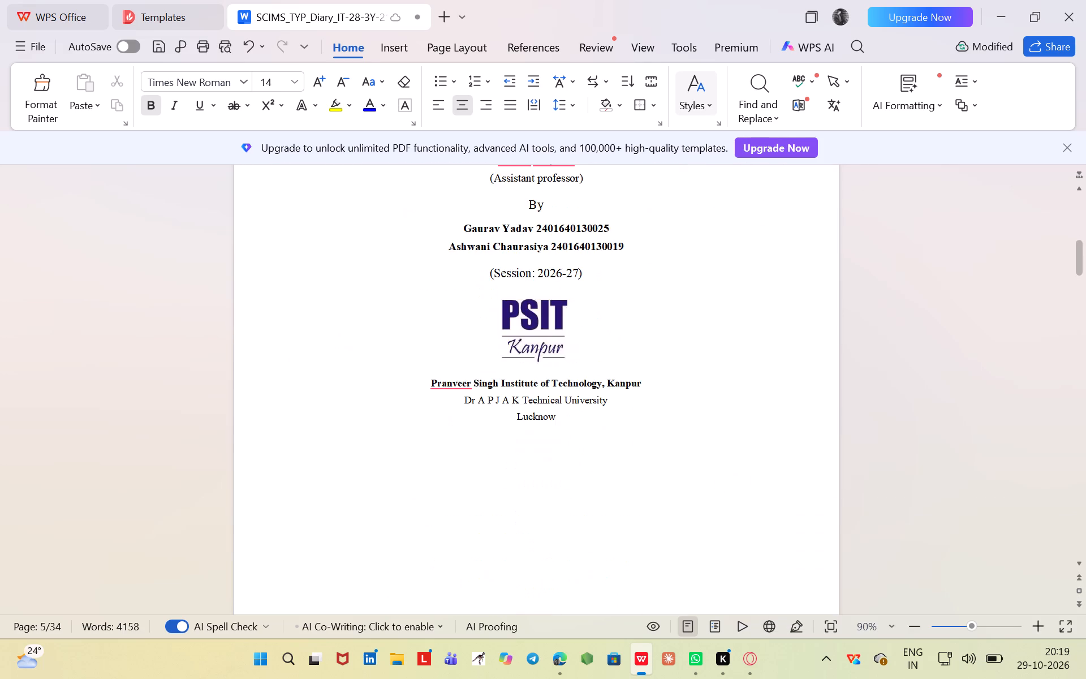
scroll(440, 357, up, 7)
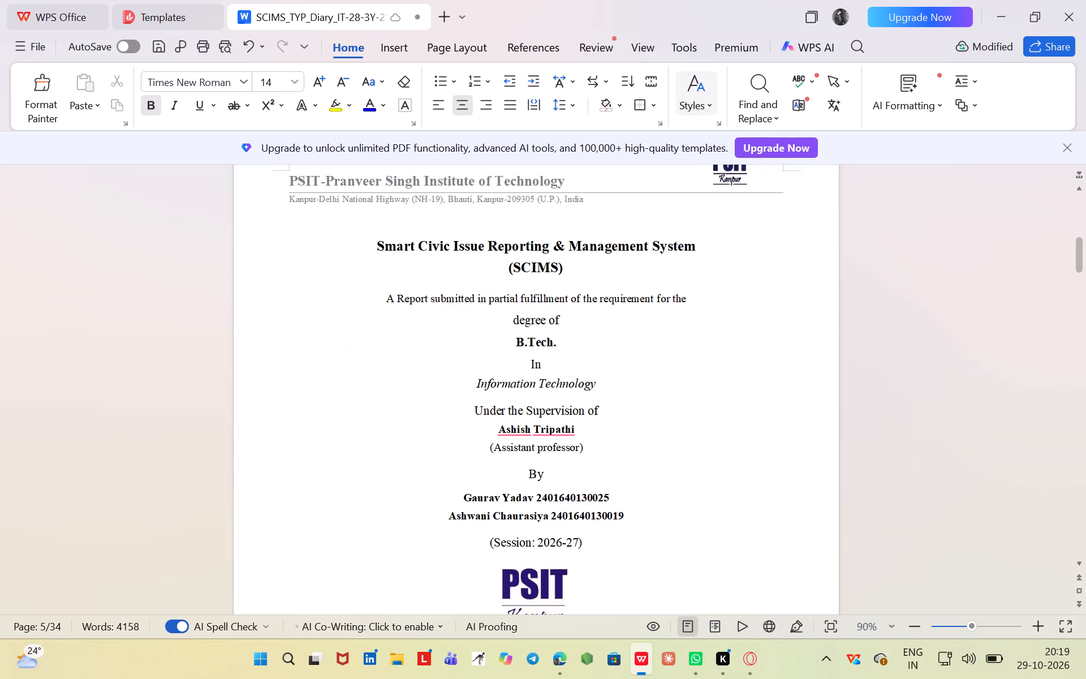
drag(385, 301, 618, 298)
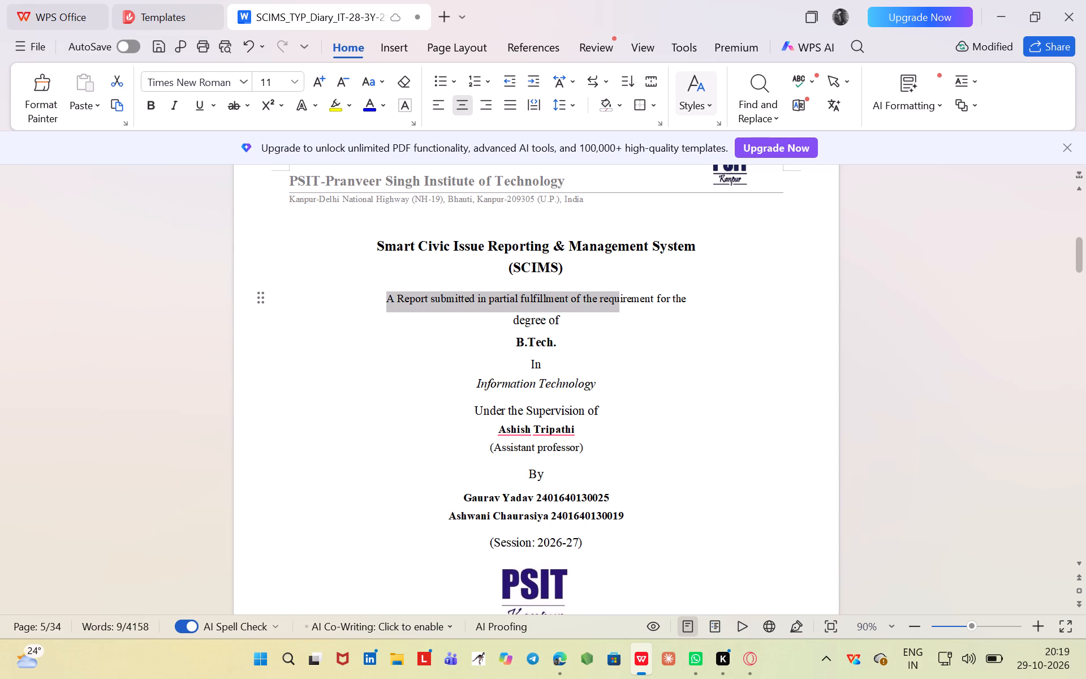
drag(618, 298, 637, 506)
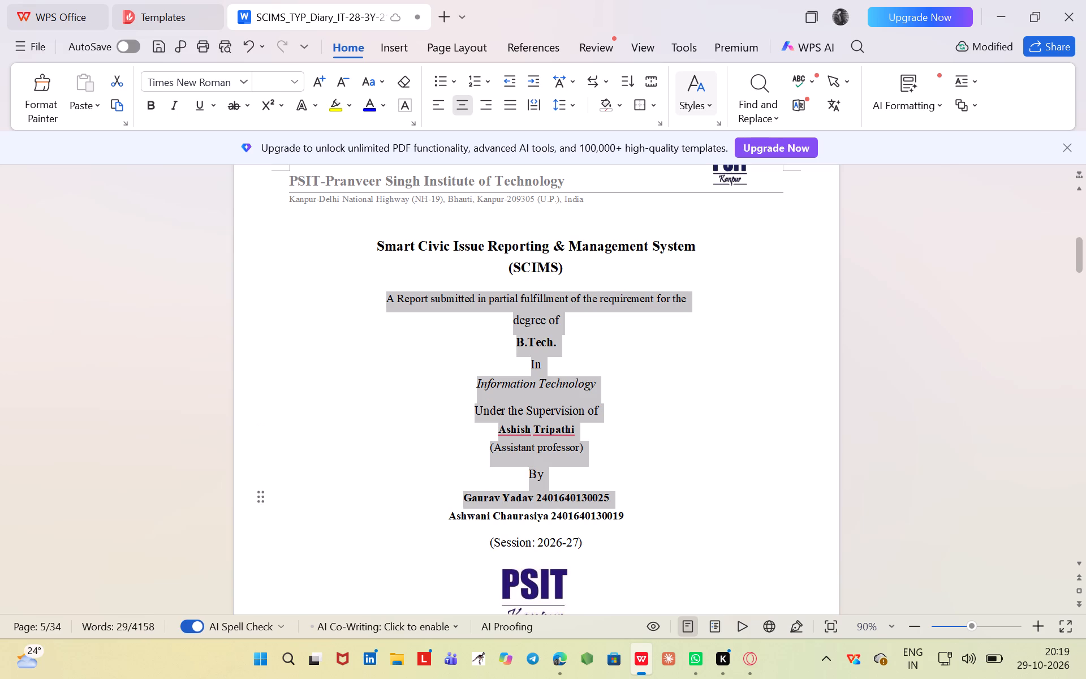
drag(637, 506, 637, 549)
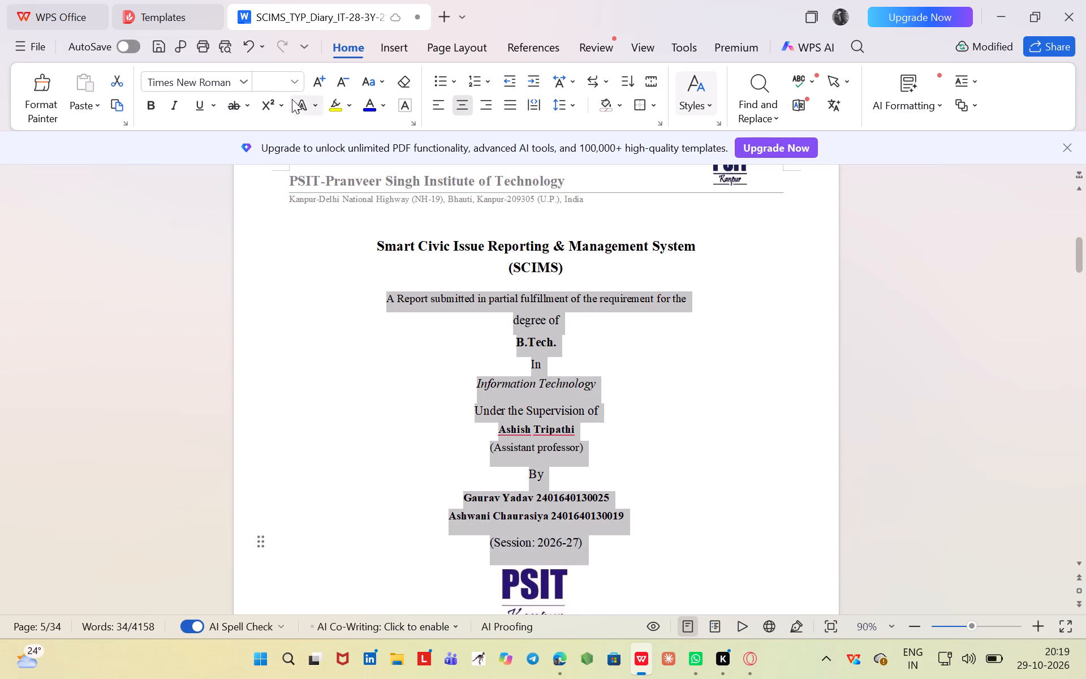
click(294, 87)
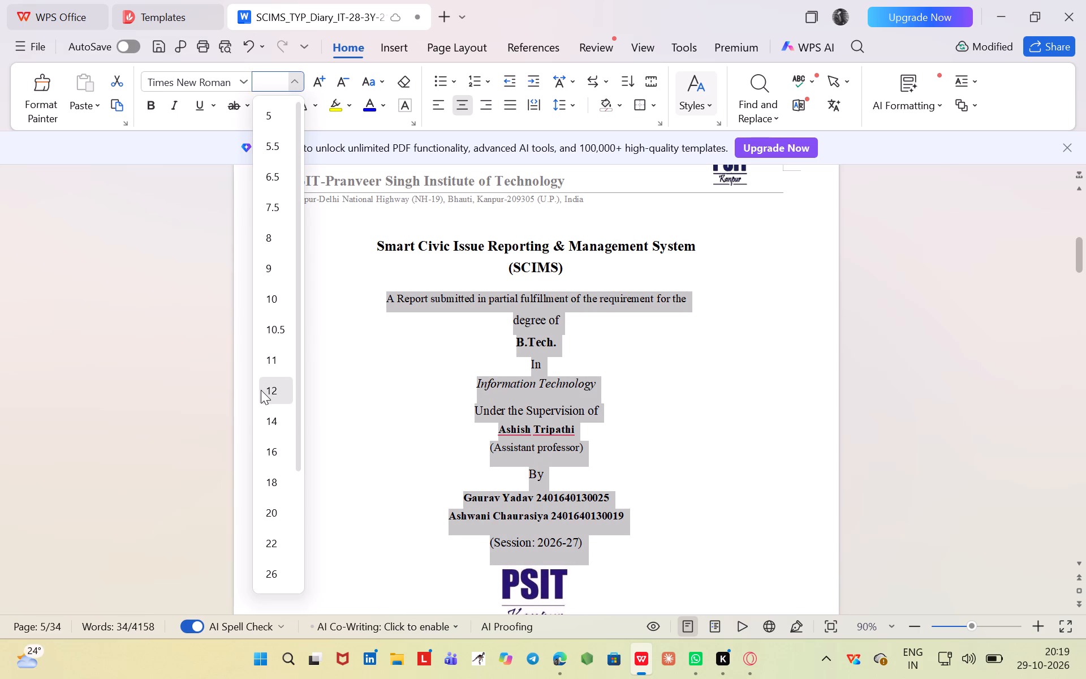
click(264, 419)
click(394, 466)
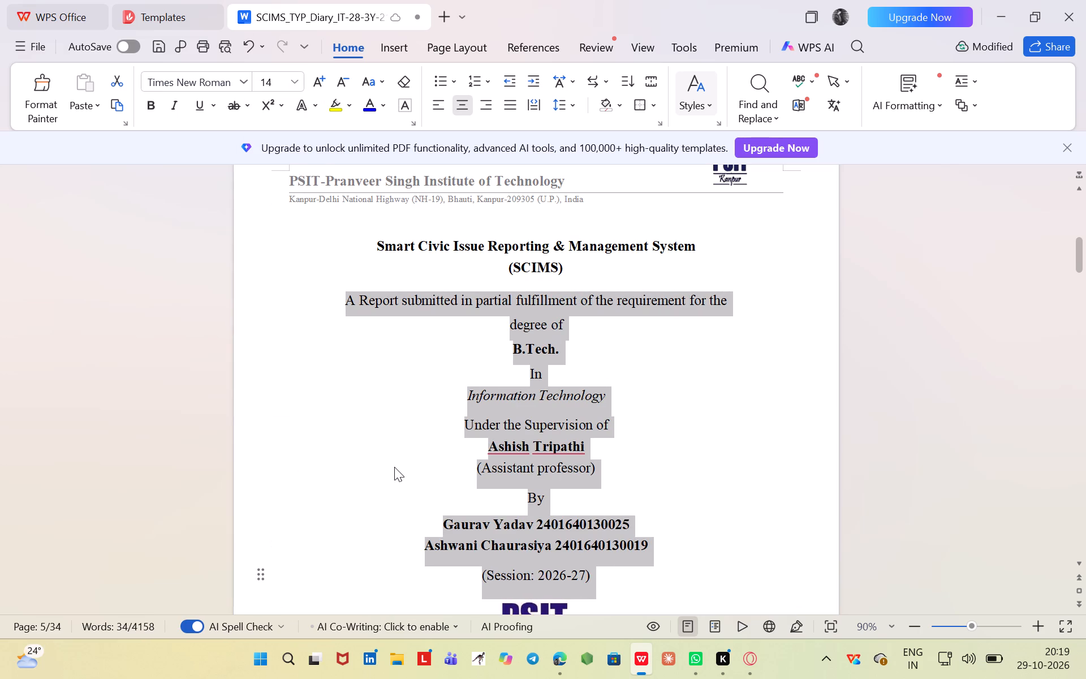
click(398, 442)
Set the institute, university and Lucknow lines below the logo on the report title page to font size 12.
scroll(492, 486, down, 3)
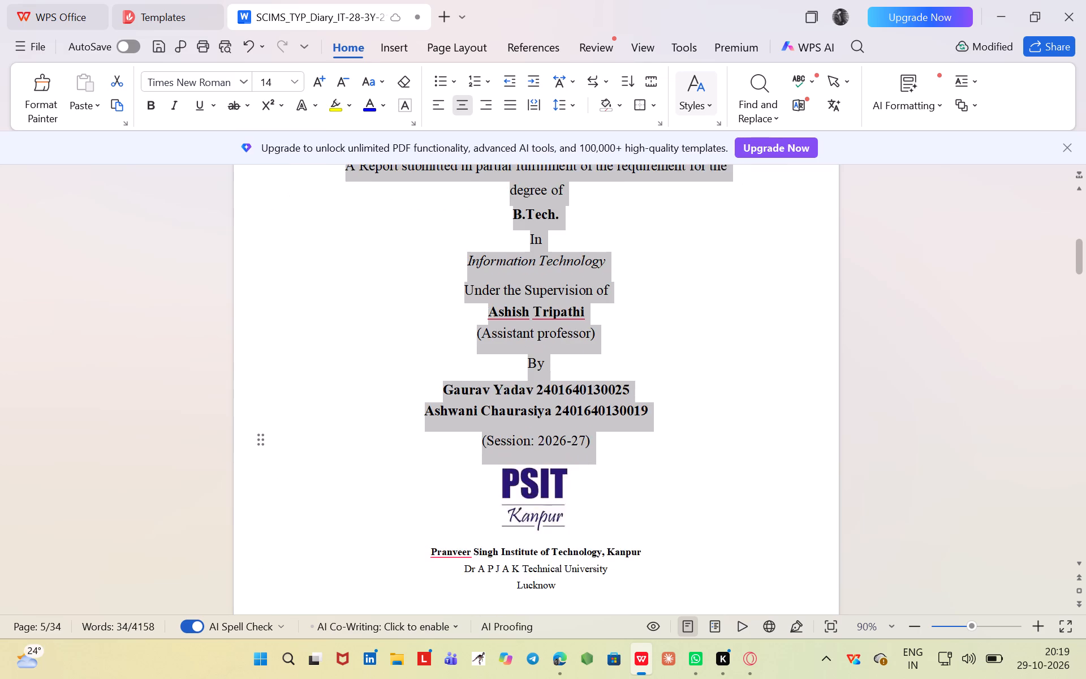
scroll(505, 497, down, 5)
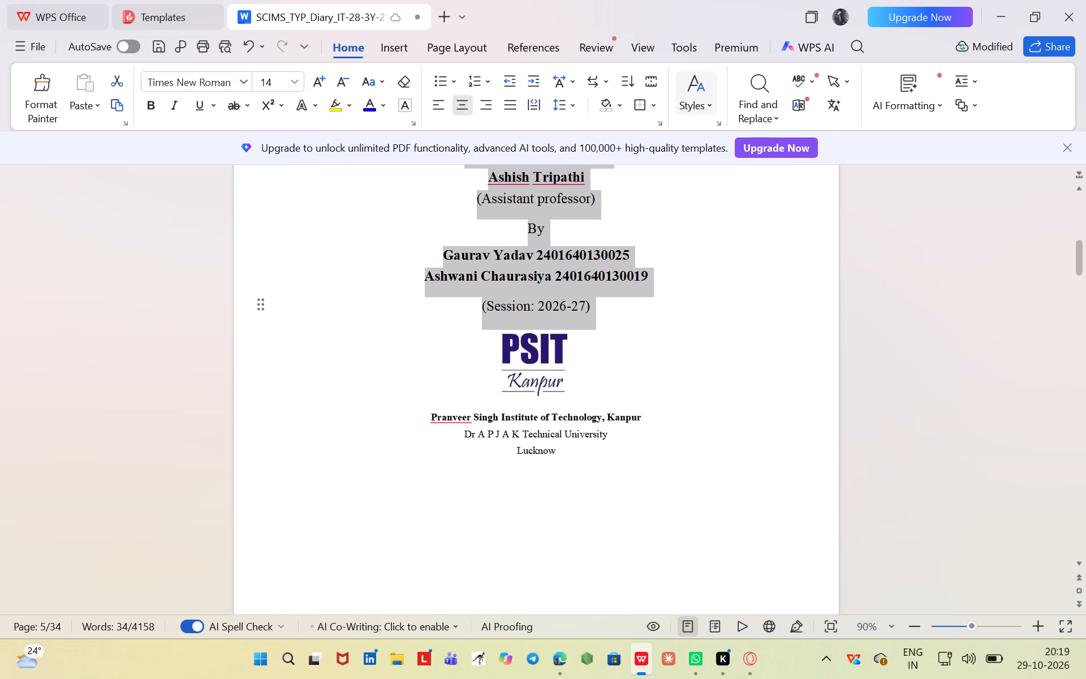
drag(432, 412, 618, 443)
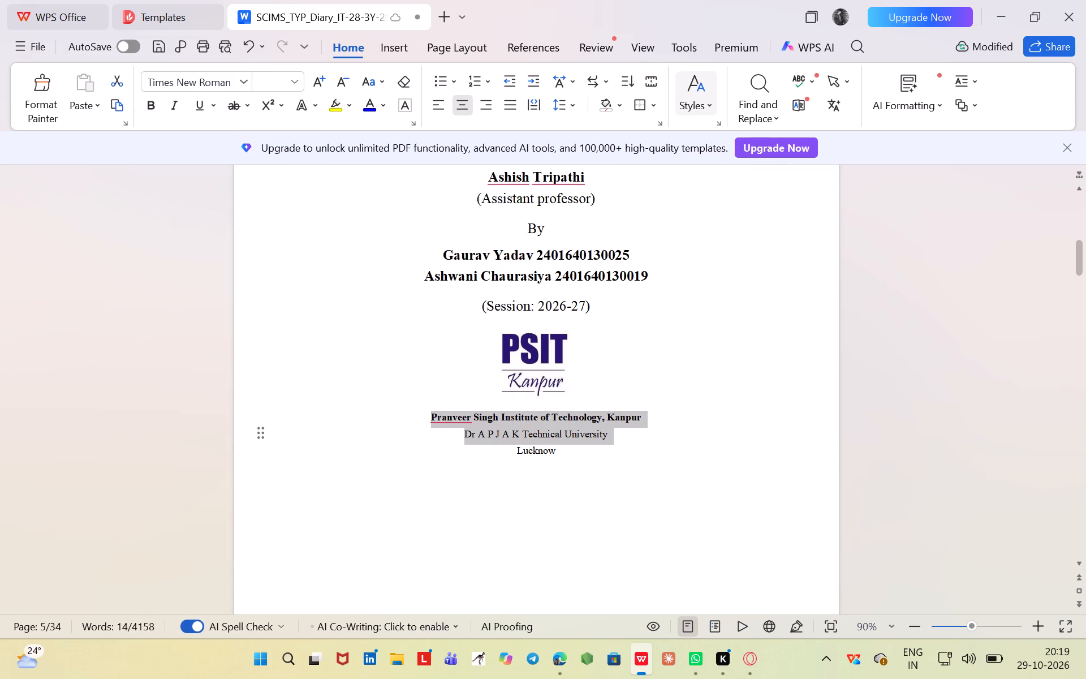
drag(618, 443, 632, 445)
click(301, 83)
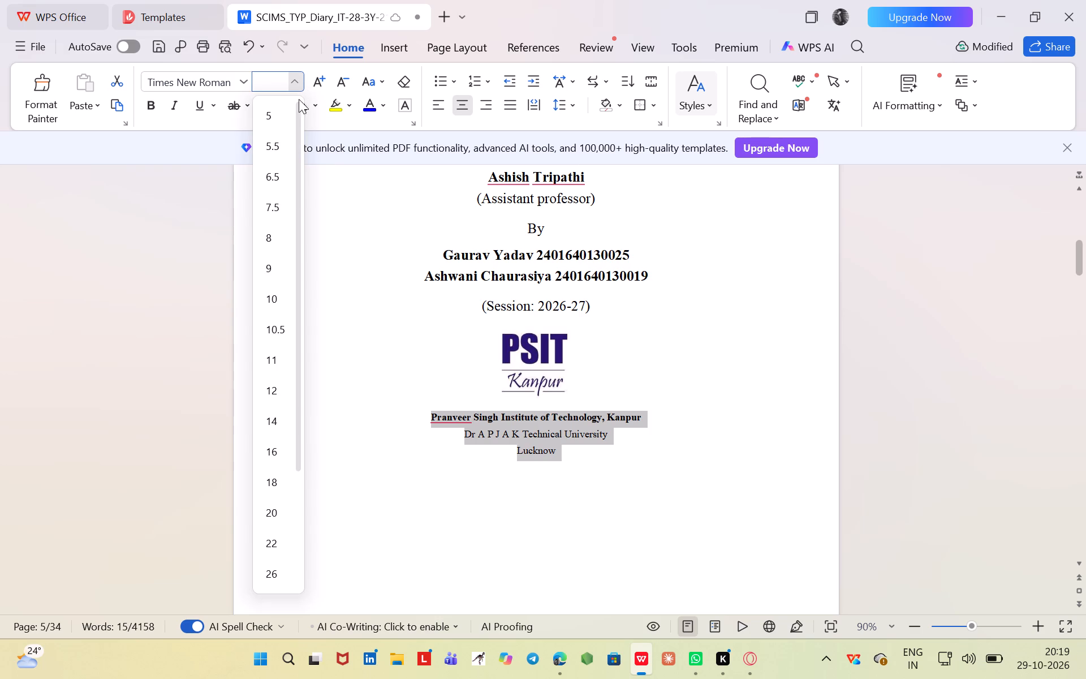
click(281, 398)
click(420, 534)
Add a Box page border with a solid 0.5 pt line to the whole document.
scroll(469, 534, down, 5)
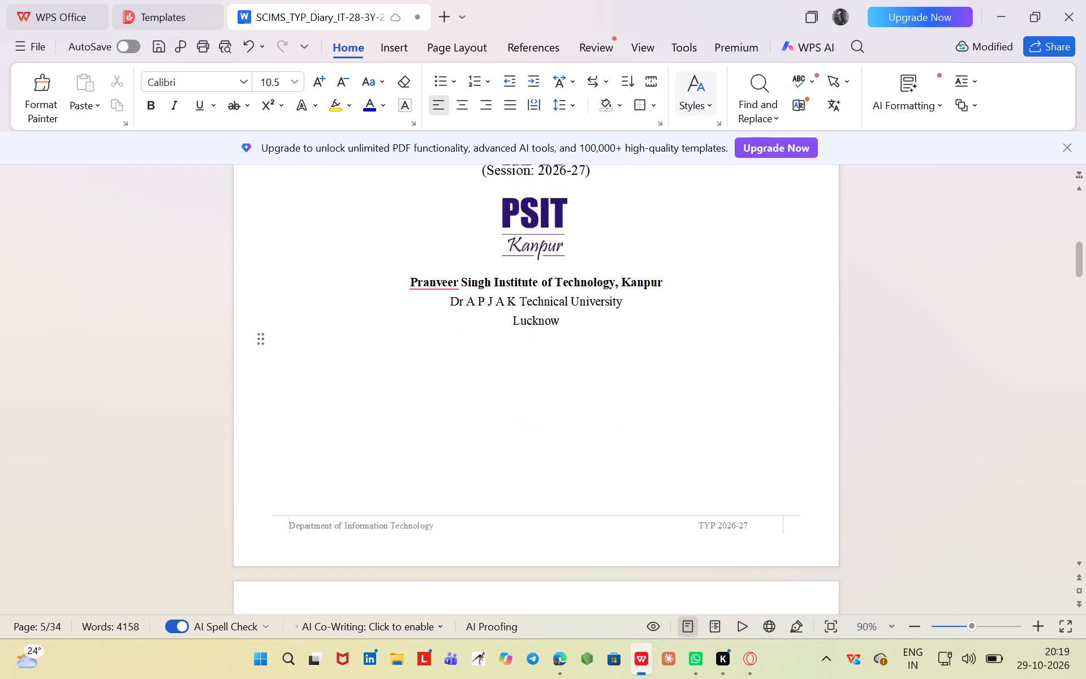
scroll(469, 532, up, 15)
scroll(470, 529, down, 4)
scroll(470, 529, up, 4)
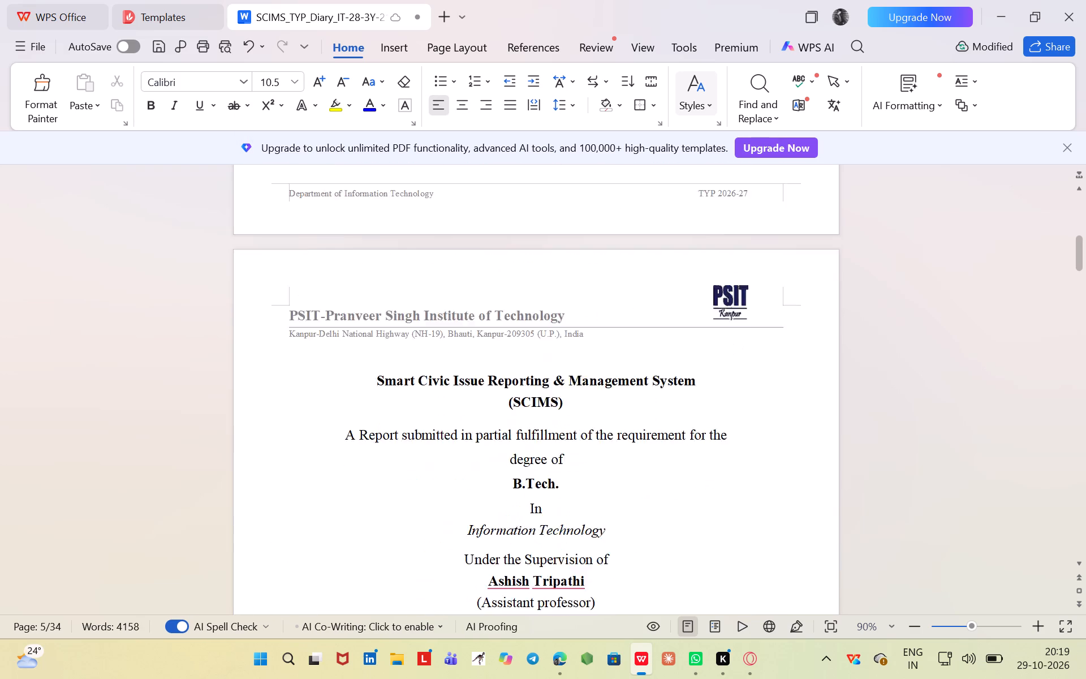
scroll(470, 526, up, 1)
scroll(439, 475, down, 1)
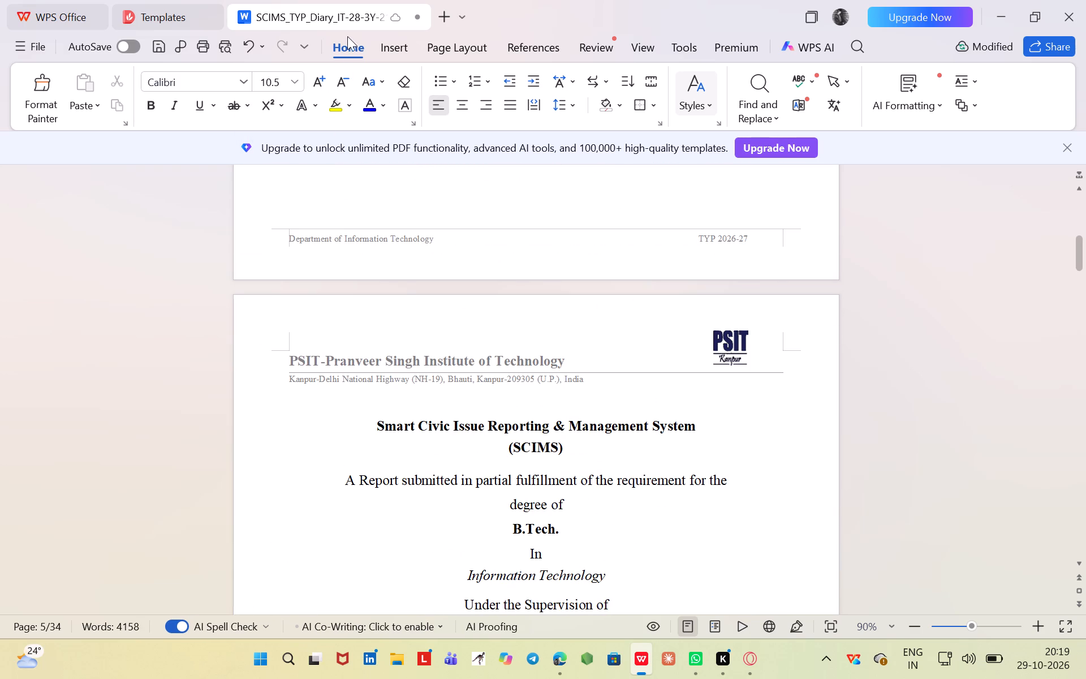
click(455, 51)
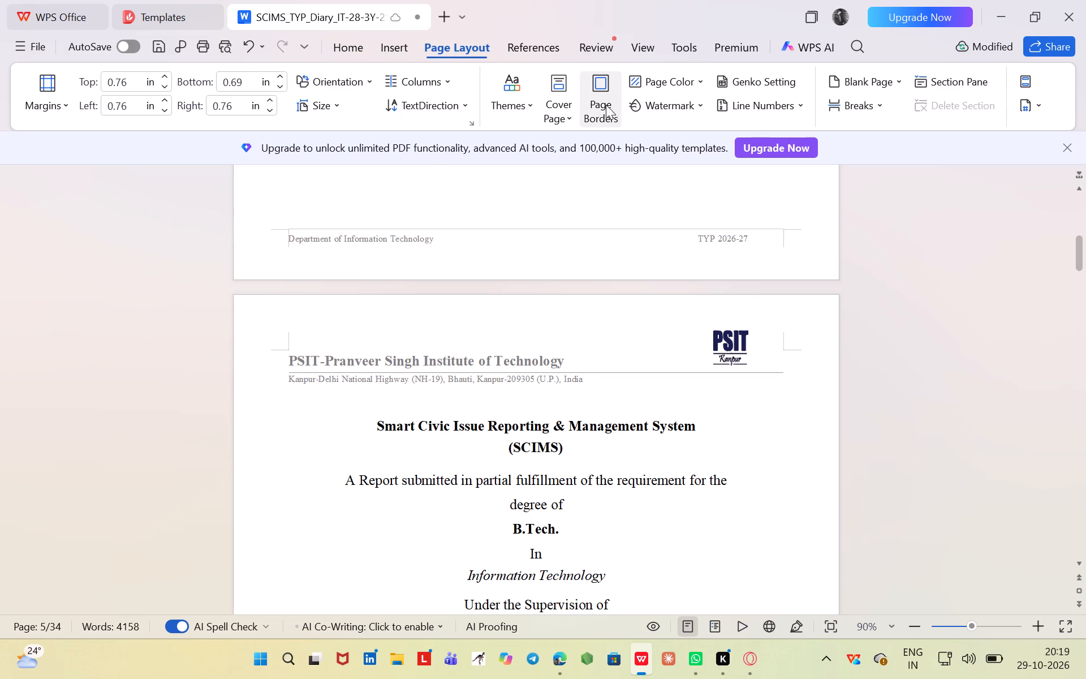
click(596, 85)
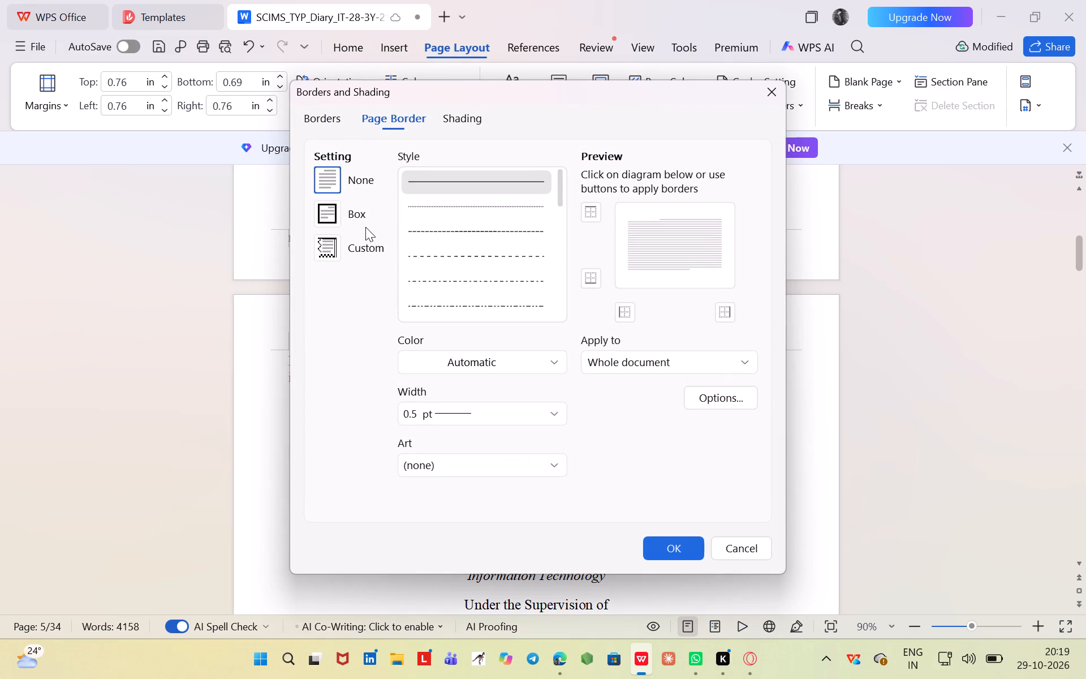
click(321, 216)
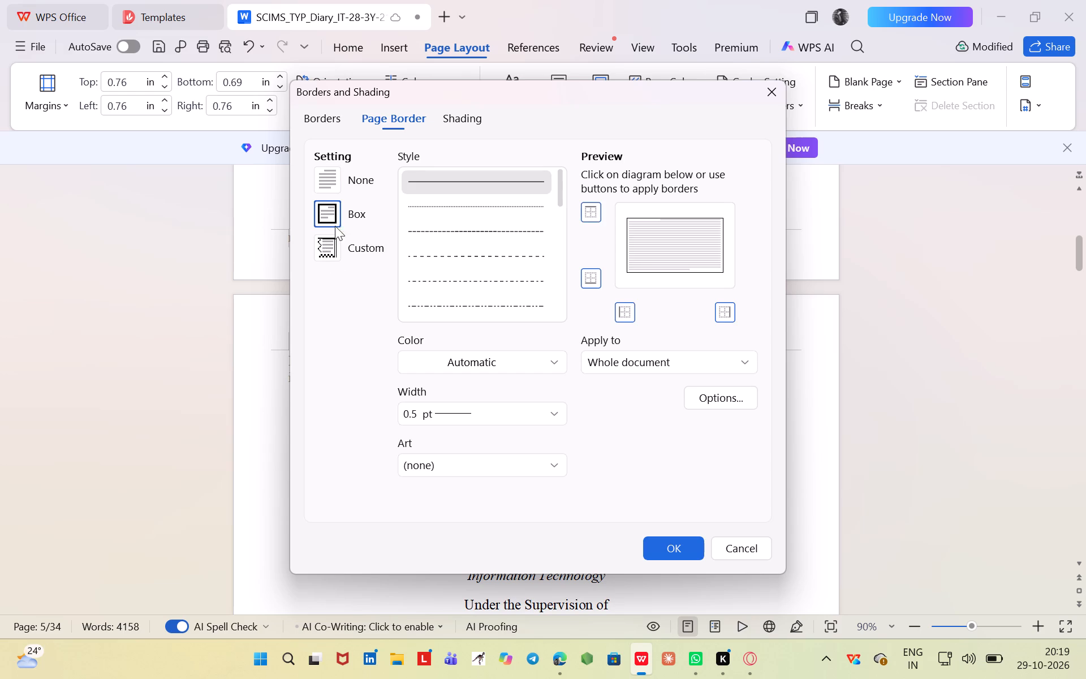
click(669, 551)
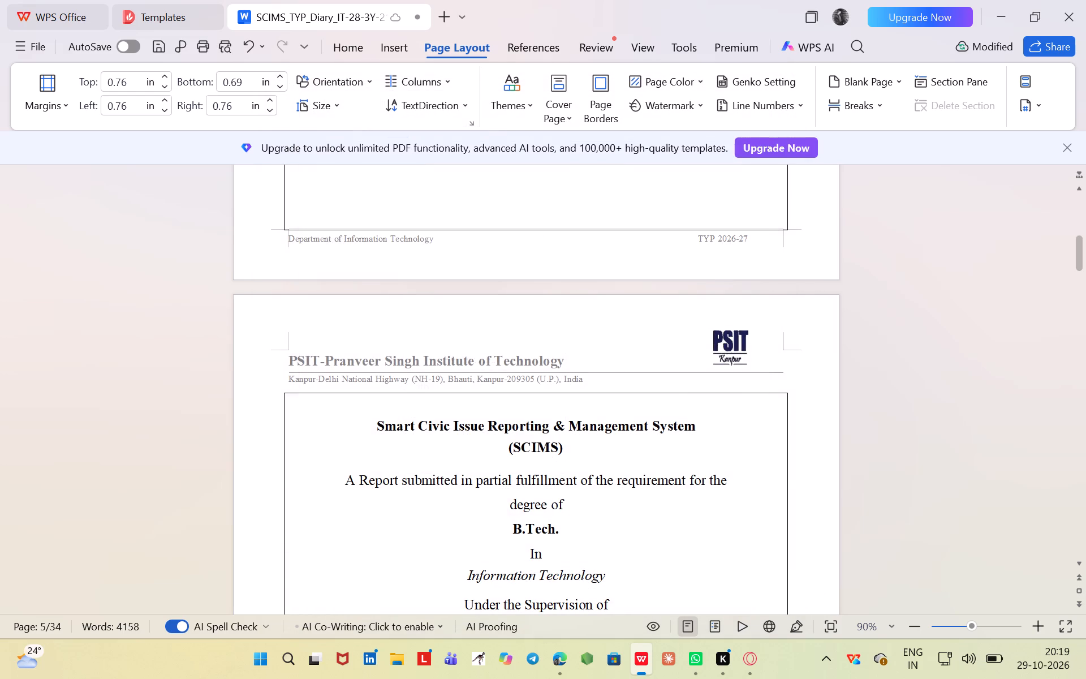
Remove the page border from the whole document by changing its setting to None.
scroll(638, 504, up, 13)
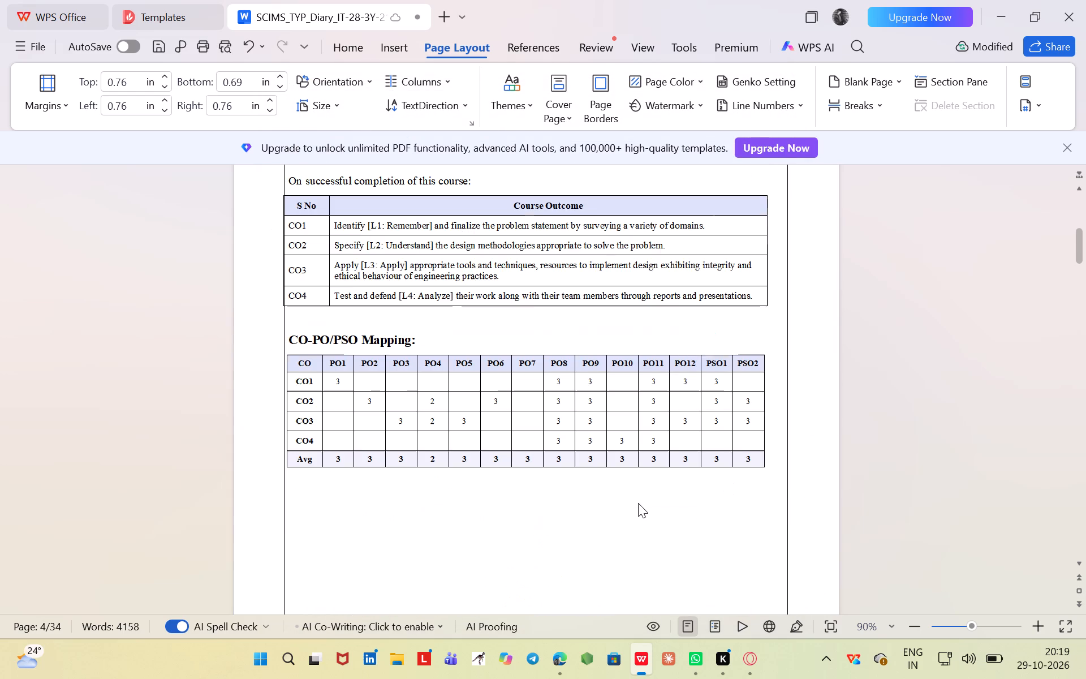
scroll(638, 503, up, 2)
scroll(636, 500, down, 1)
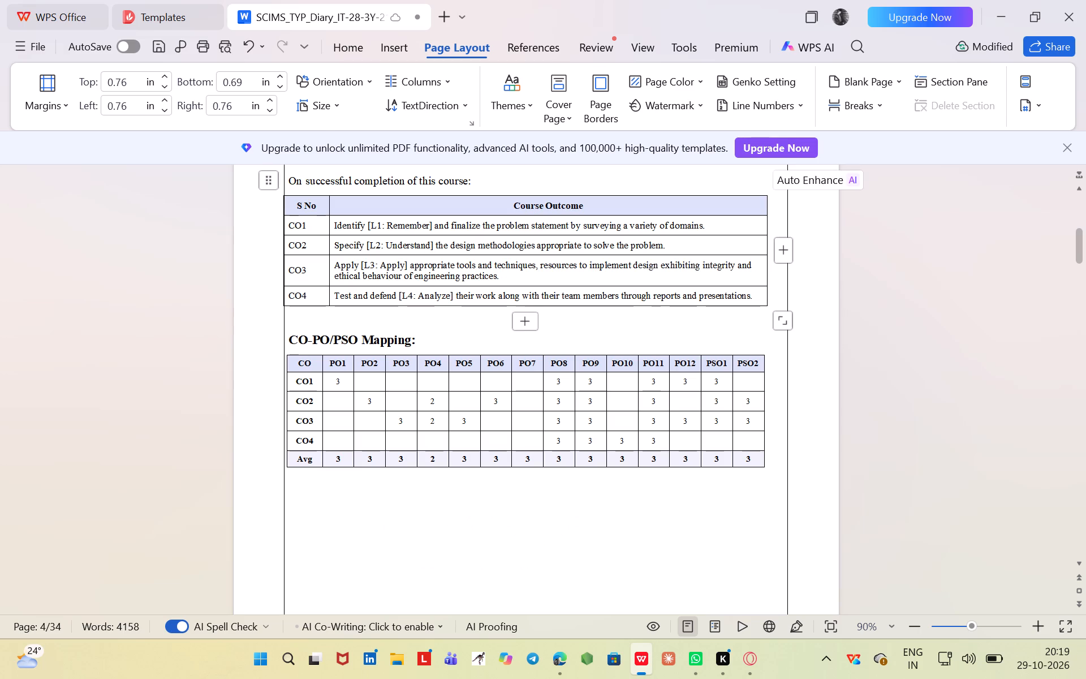
click(611, 107)
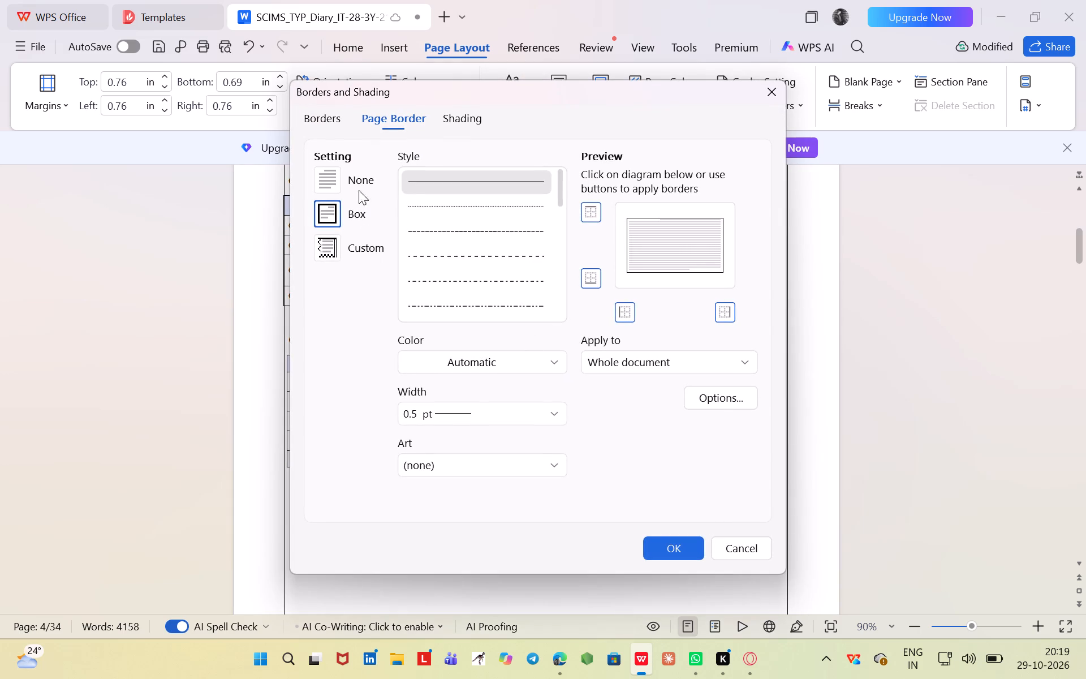
click(356, 183)
click(356, 173)
click(327, 184)
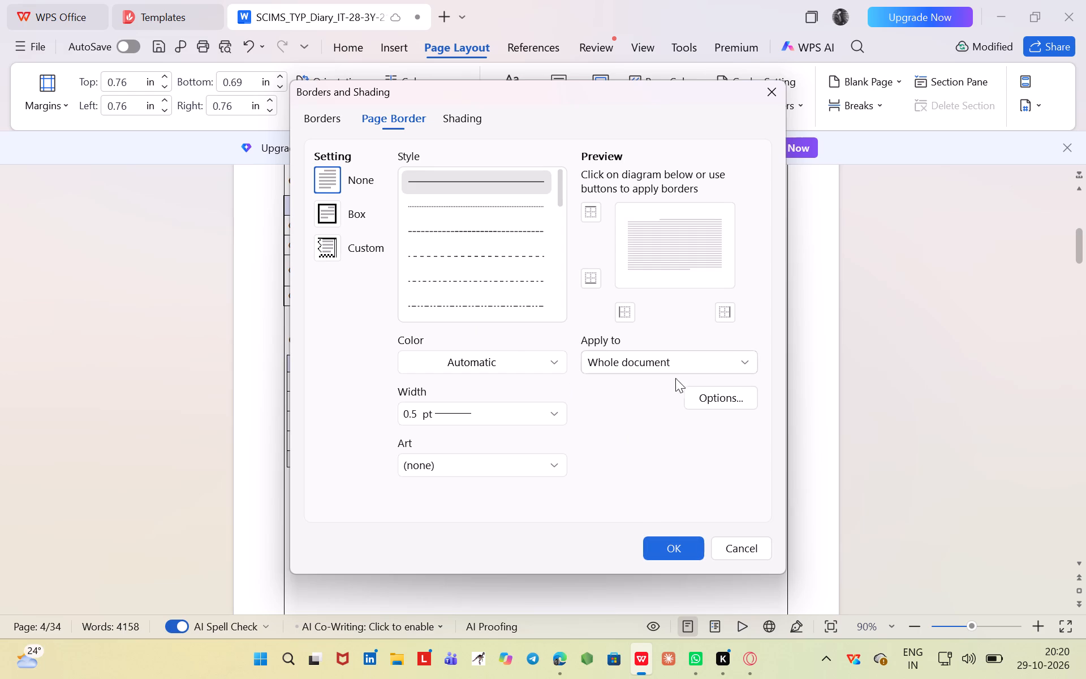
click(666, 551)
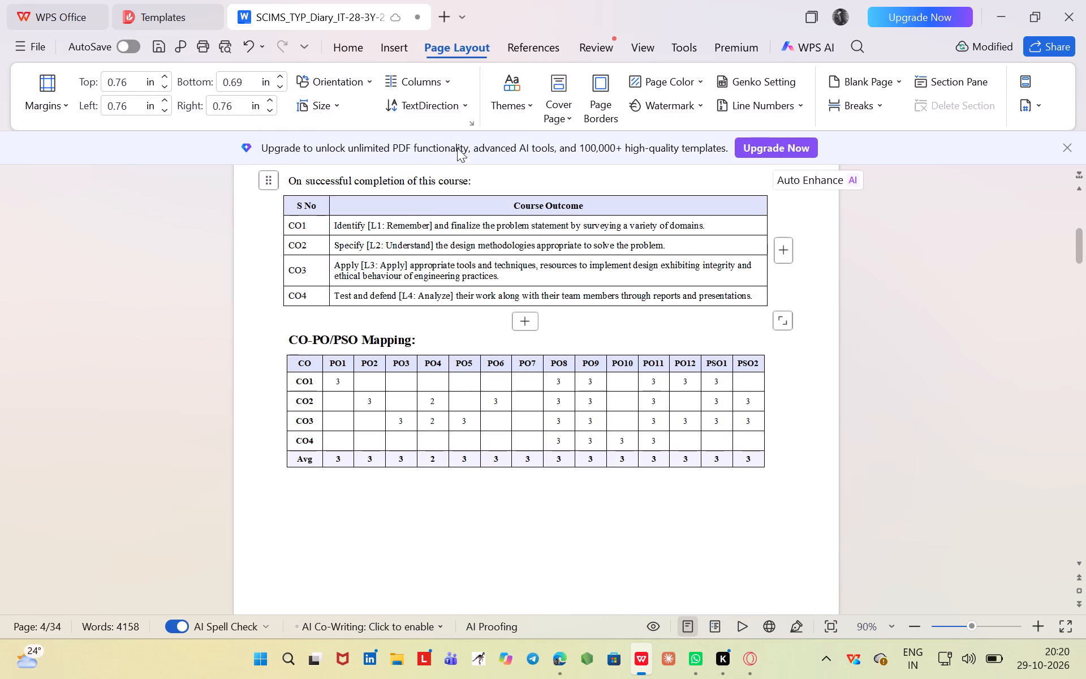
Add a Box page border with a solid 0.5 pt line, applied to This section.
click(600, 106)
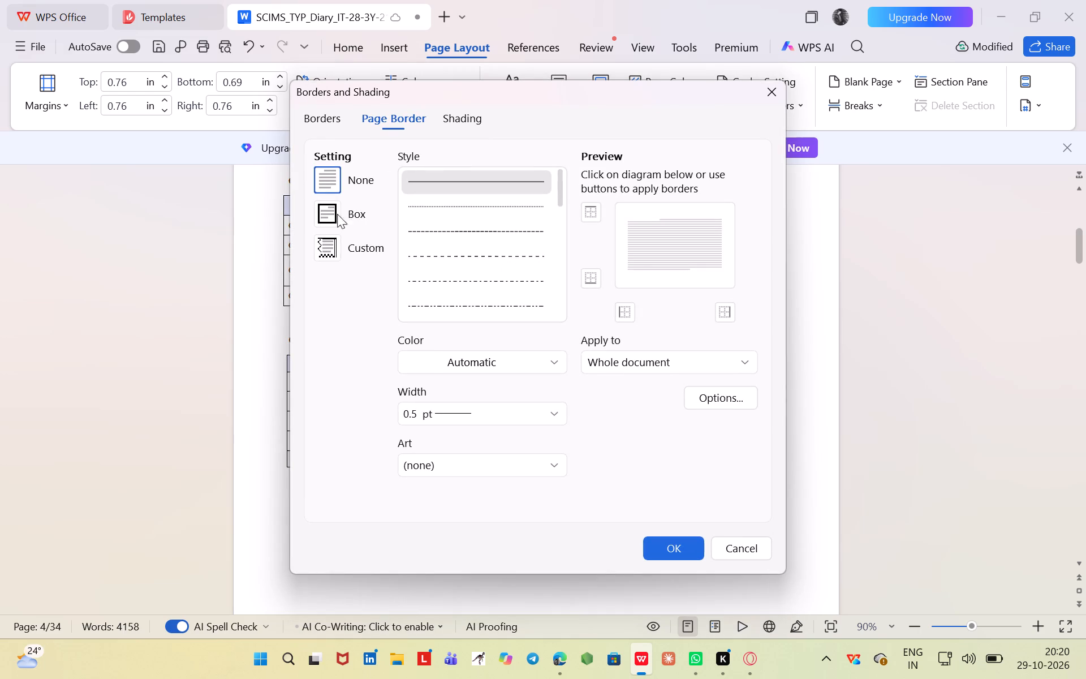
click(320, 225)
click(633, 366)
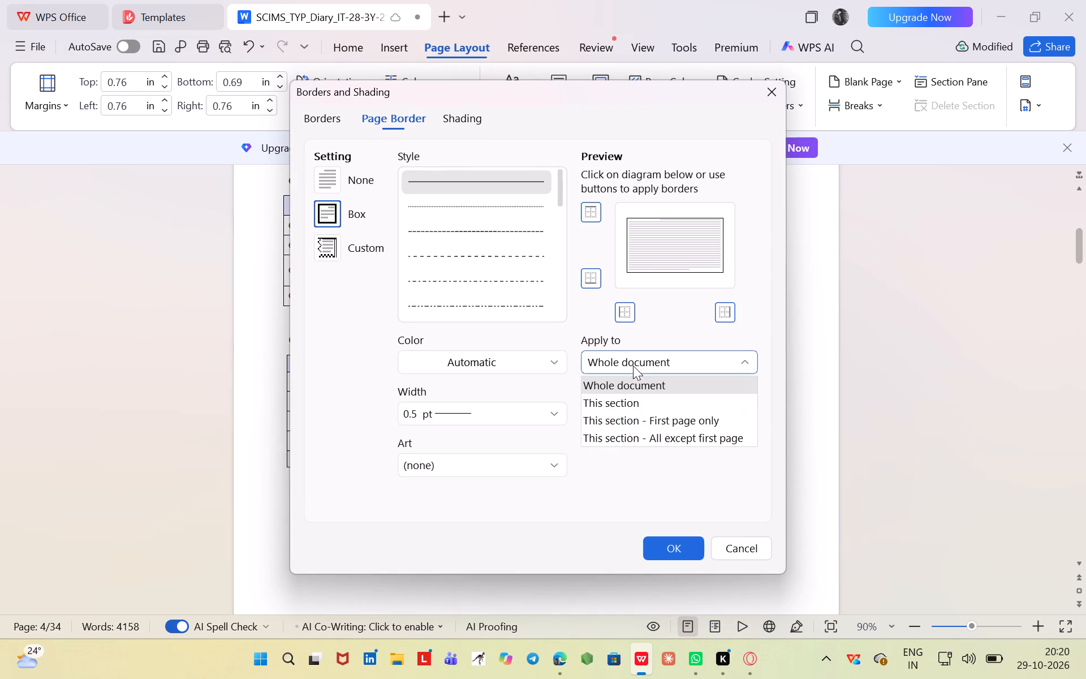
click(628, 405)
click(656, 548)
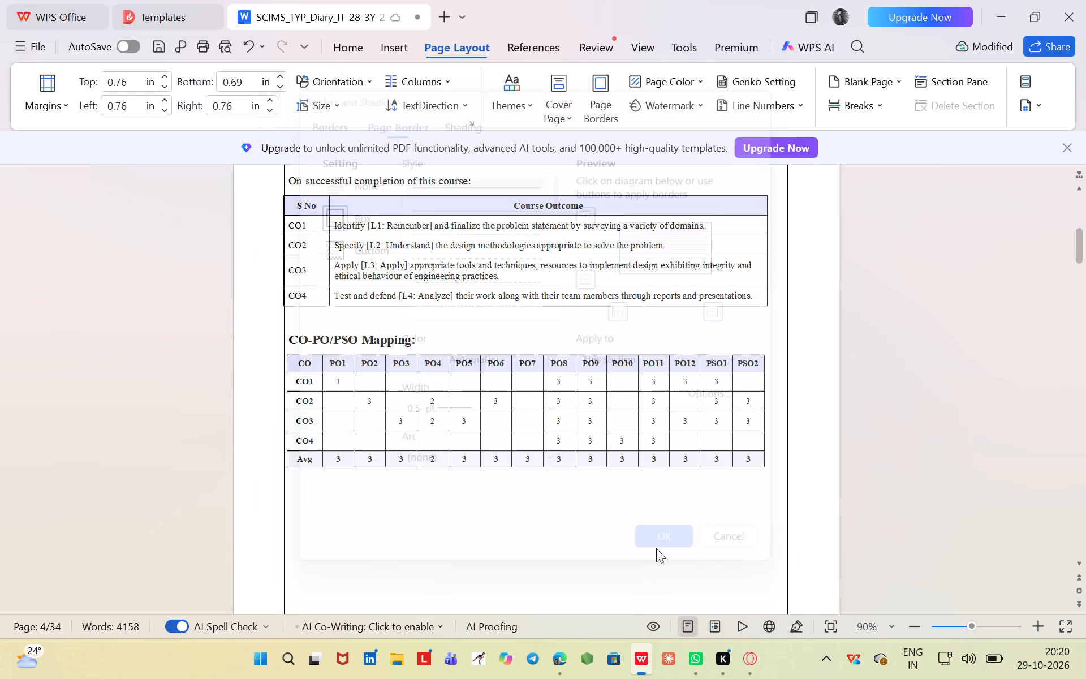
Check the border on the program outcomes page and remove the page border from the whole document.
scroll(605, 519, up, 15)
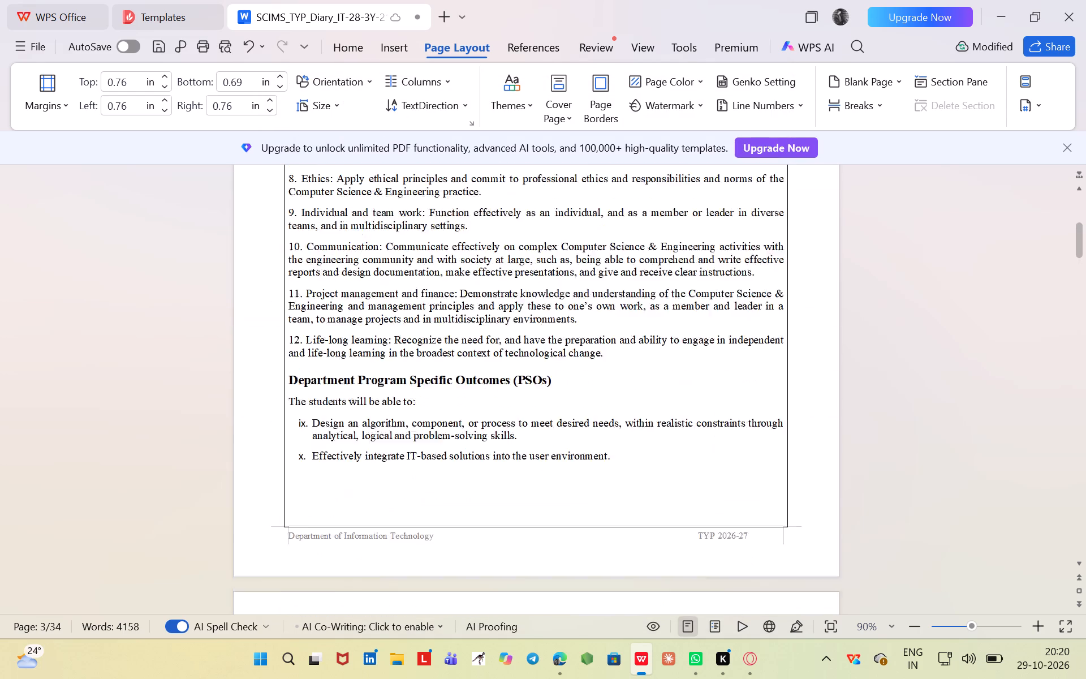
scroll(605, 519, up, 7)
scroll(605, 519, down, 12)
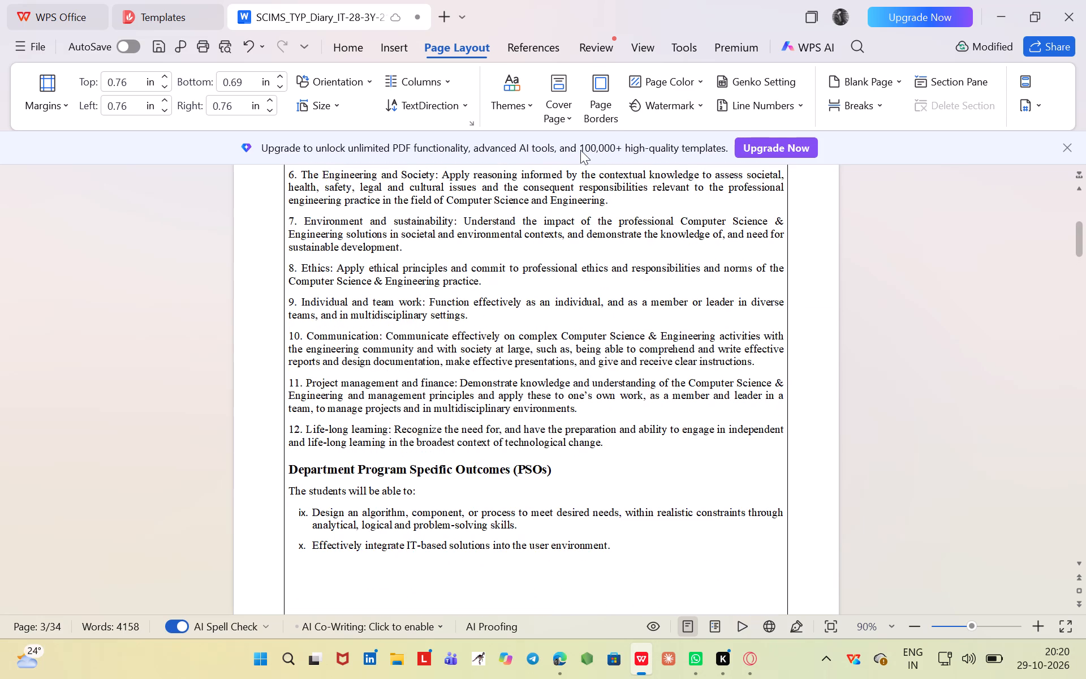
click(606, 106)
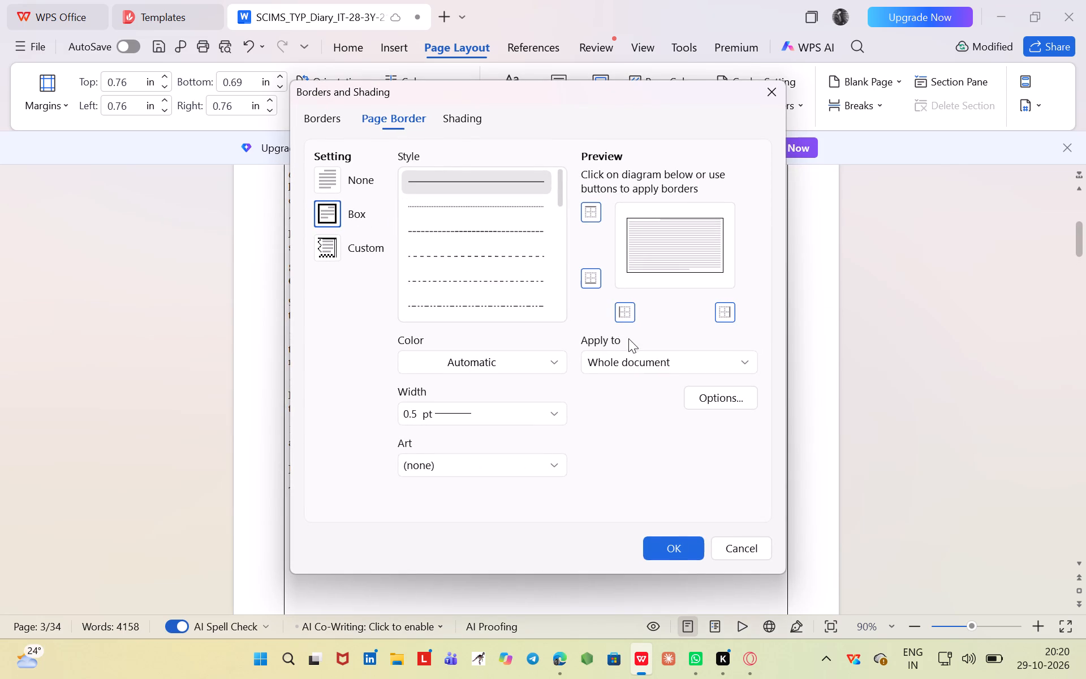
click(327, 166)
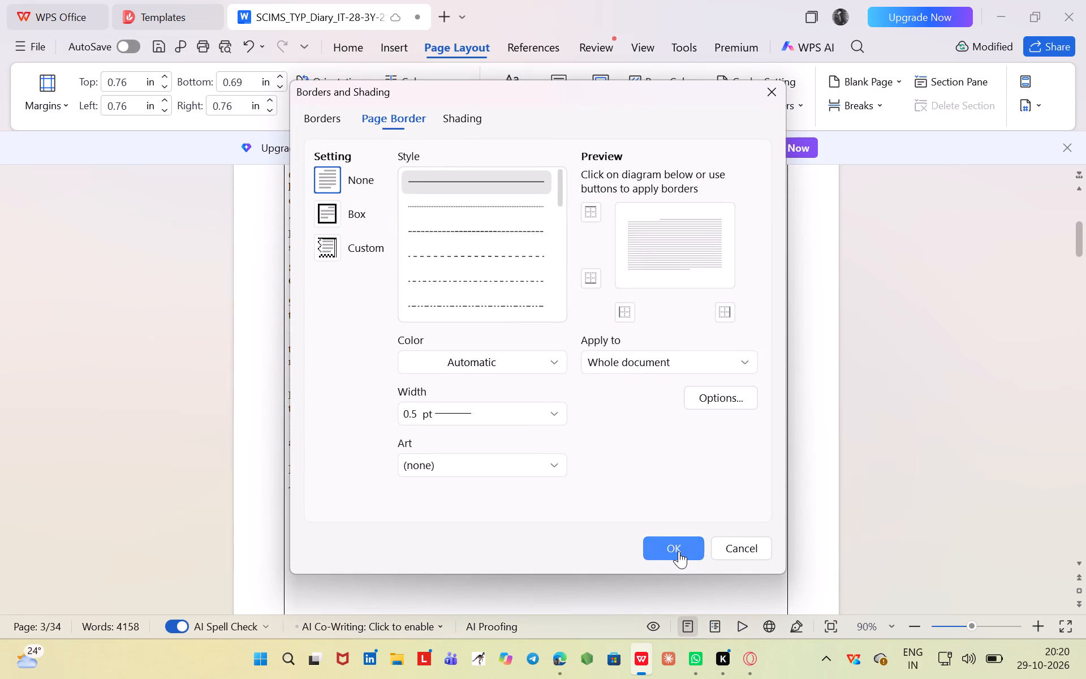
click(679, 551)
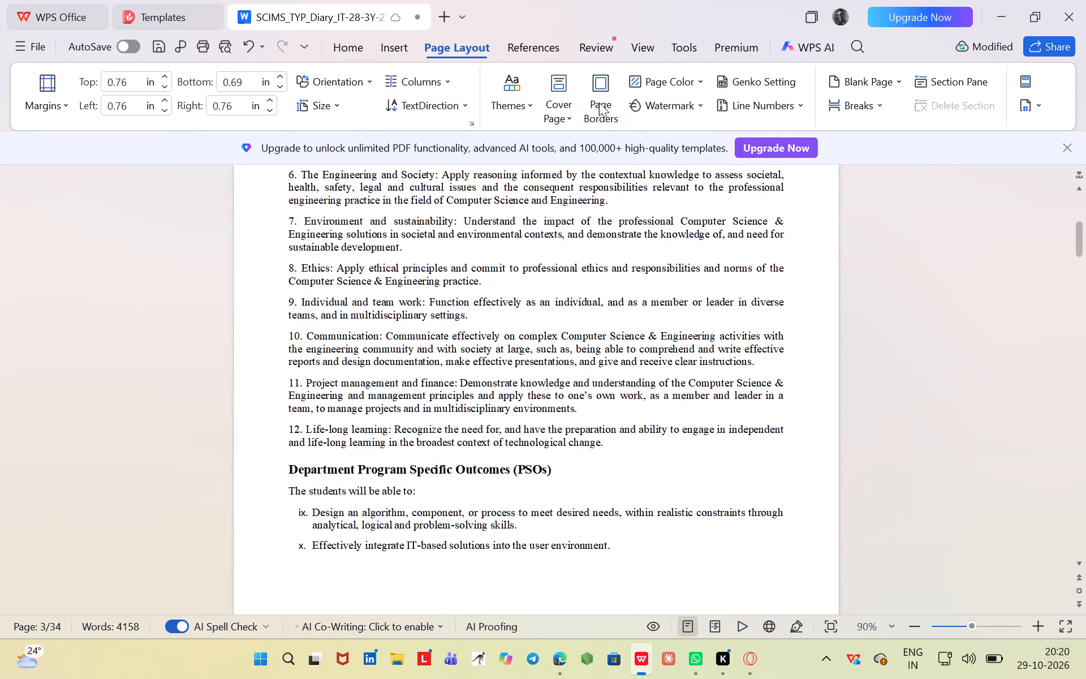
Add a Box page border with a solid 0.5 pt line, applied to This section - First page only.
click(588, 106)
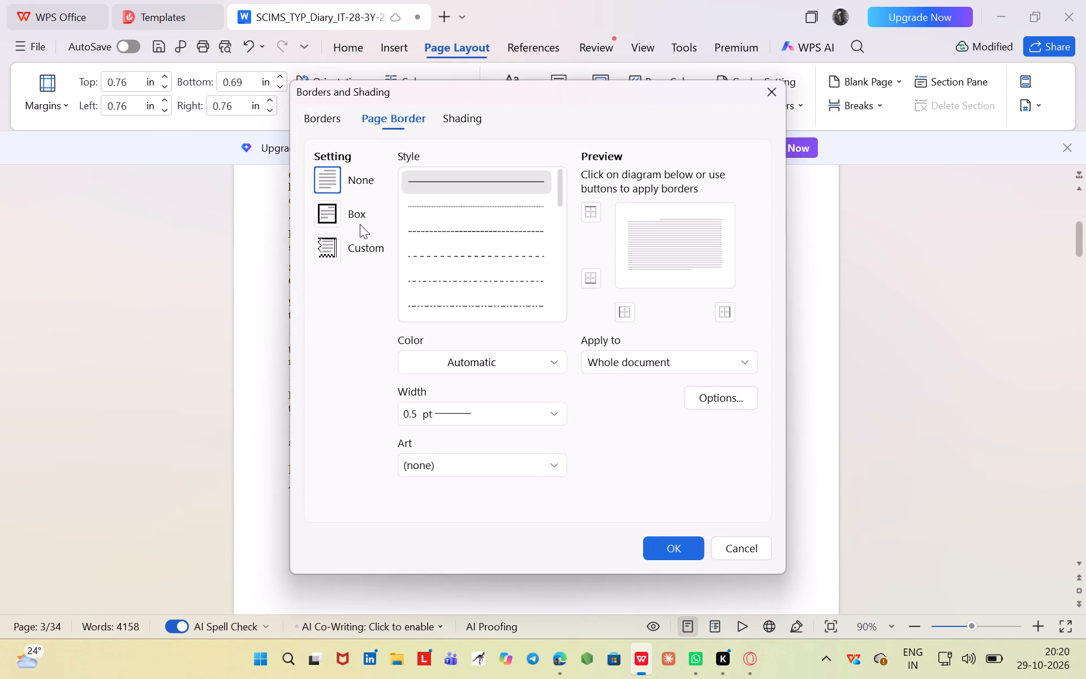
click(358, 215)
click(323, 215)
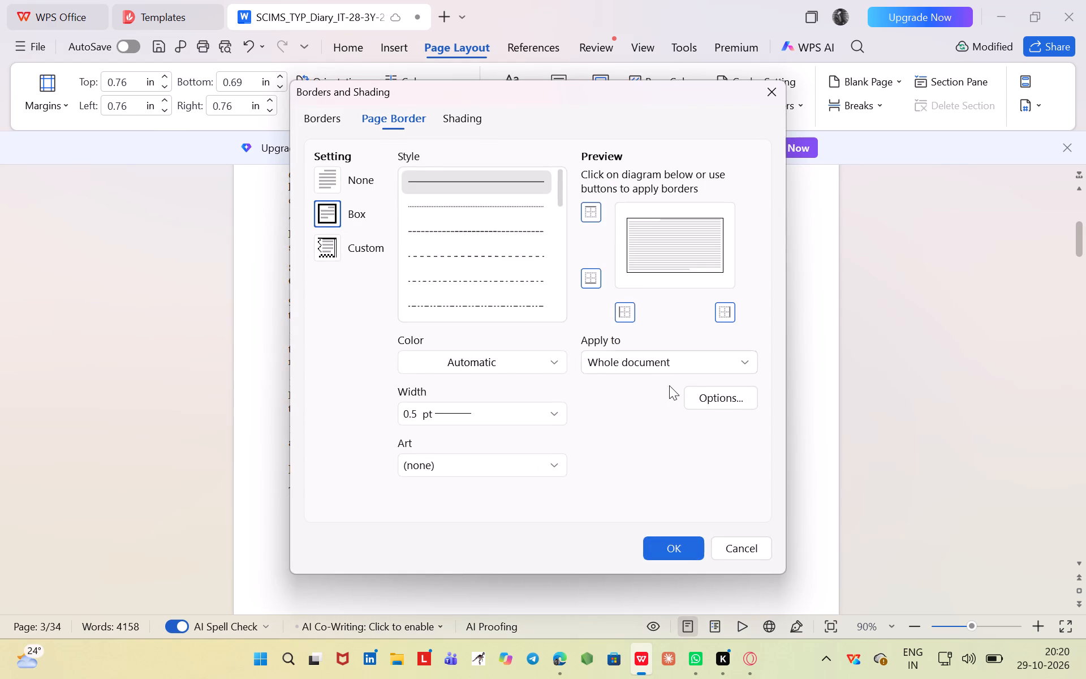
click(671, 366)
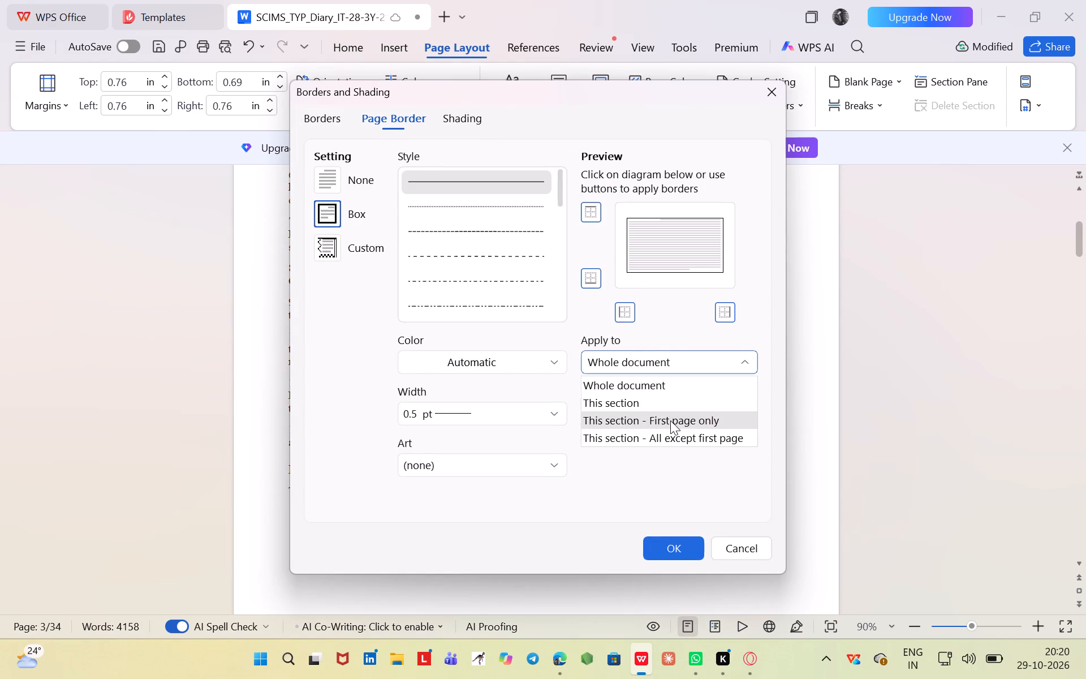
click(670, 420)
click(676, 539)
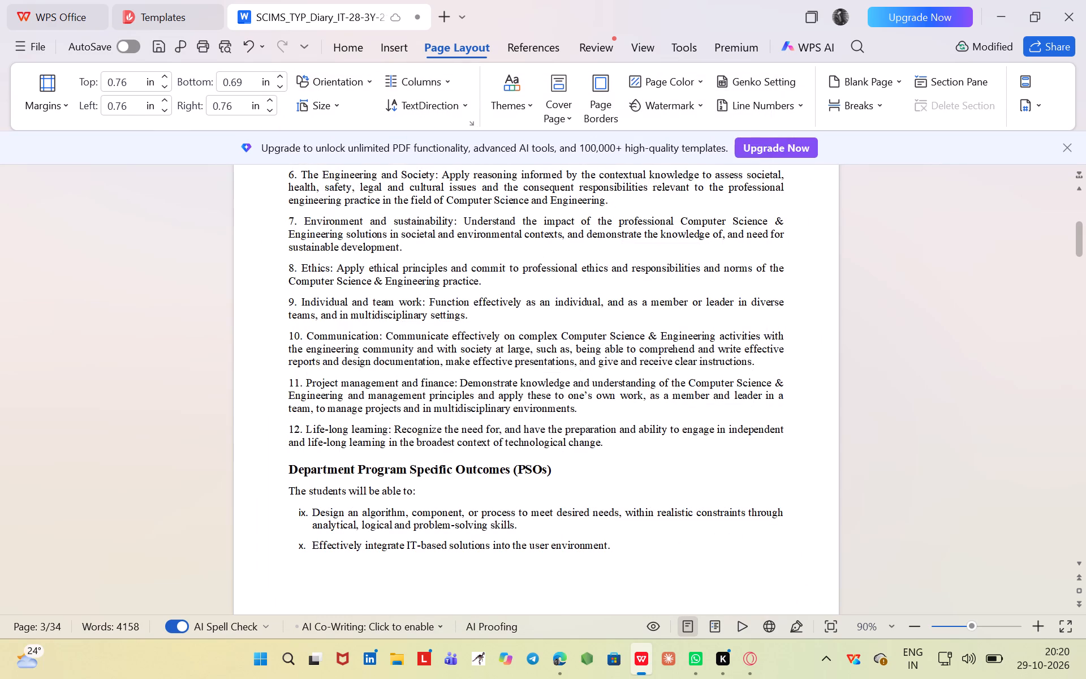
Check the page border from the program outcomes to the report title page and back on the progress diary cover page.
scroll(665, 528, down, 16)
scroll(665, 528, down, 7)
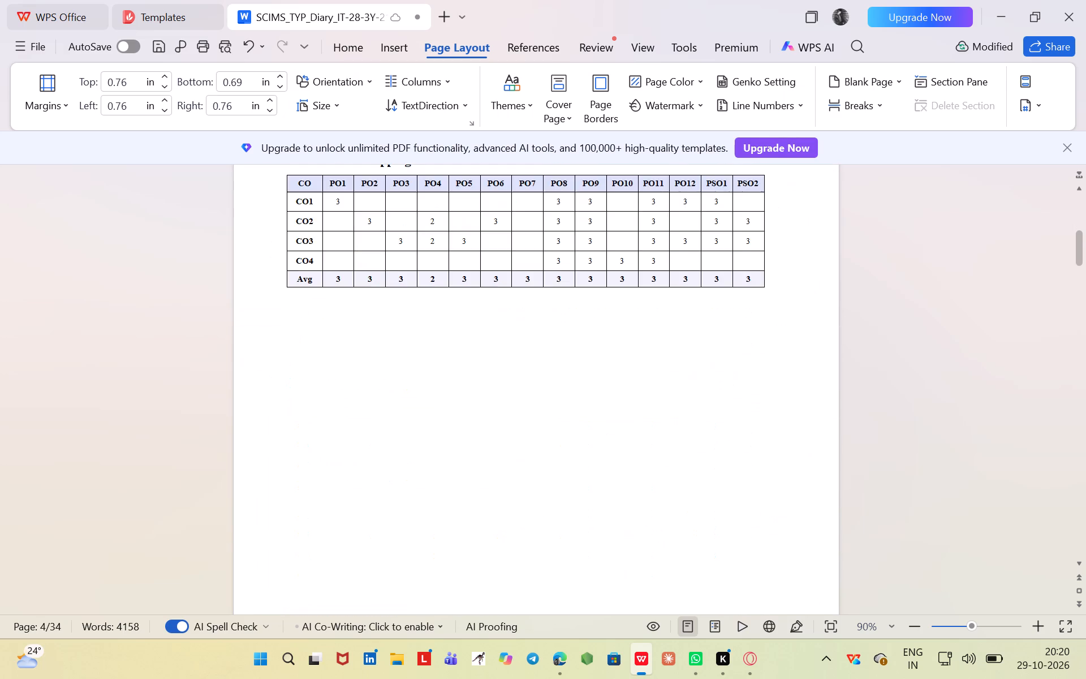
scroll(665, 528, down, 19)
scroll(665, 528, down, 6)
scroll(665, 528, up, 7)
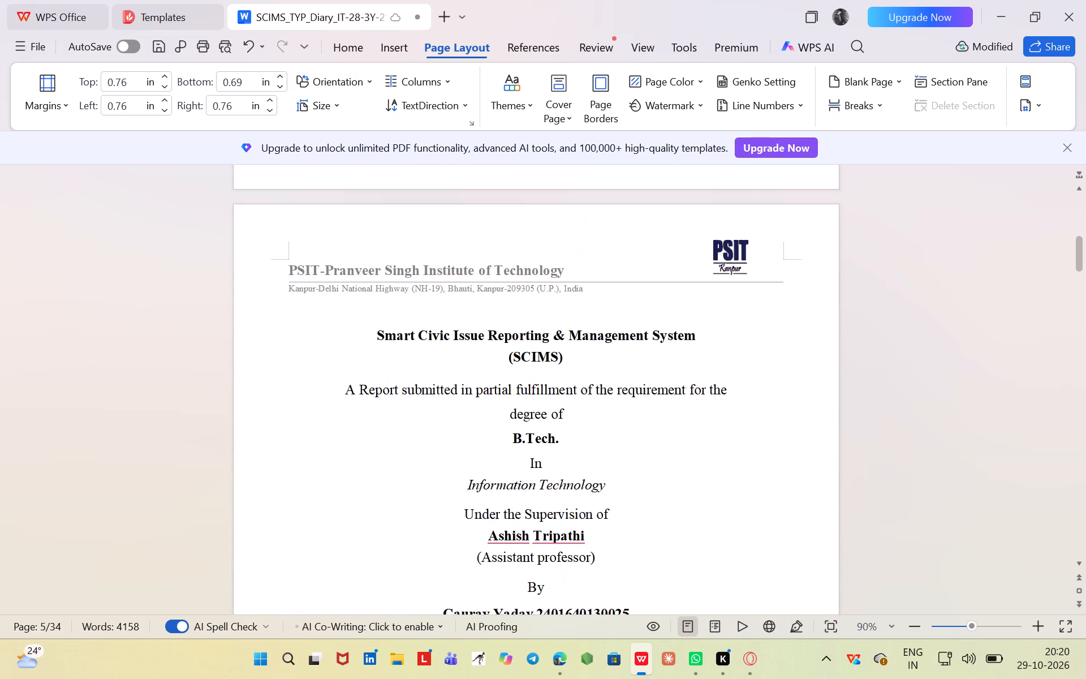
scroll(663, 523, up, 18)
scroll(470, 214, up, 20)
scroll(470, 214, up, 1)
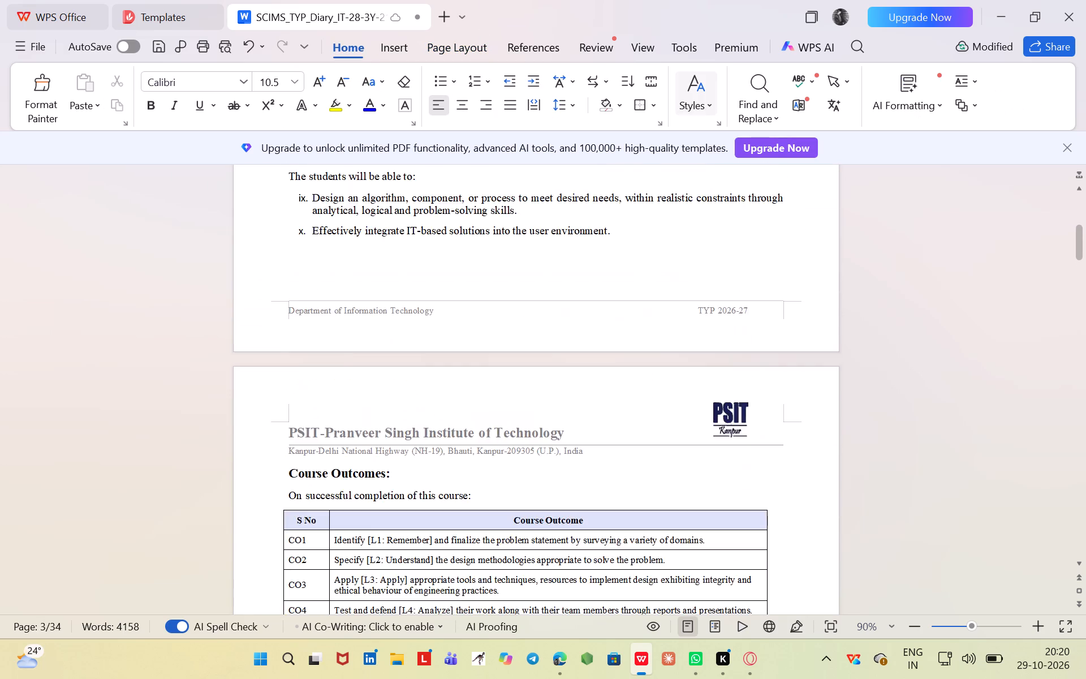
scroll(520, 396, up, 20)
scroll(520, 396, up, 20)
scroll(520, 396, up, 3)
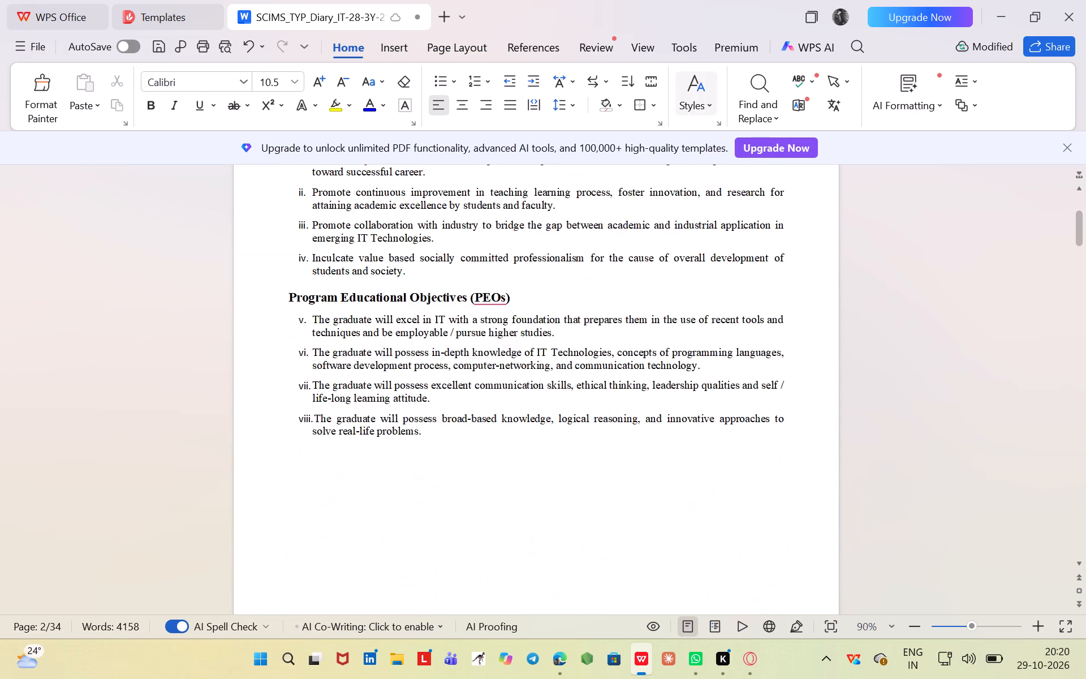
scroll(645, 429, up, 18)
scroll(641, 419, up, 11)
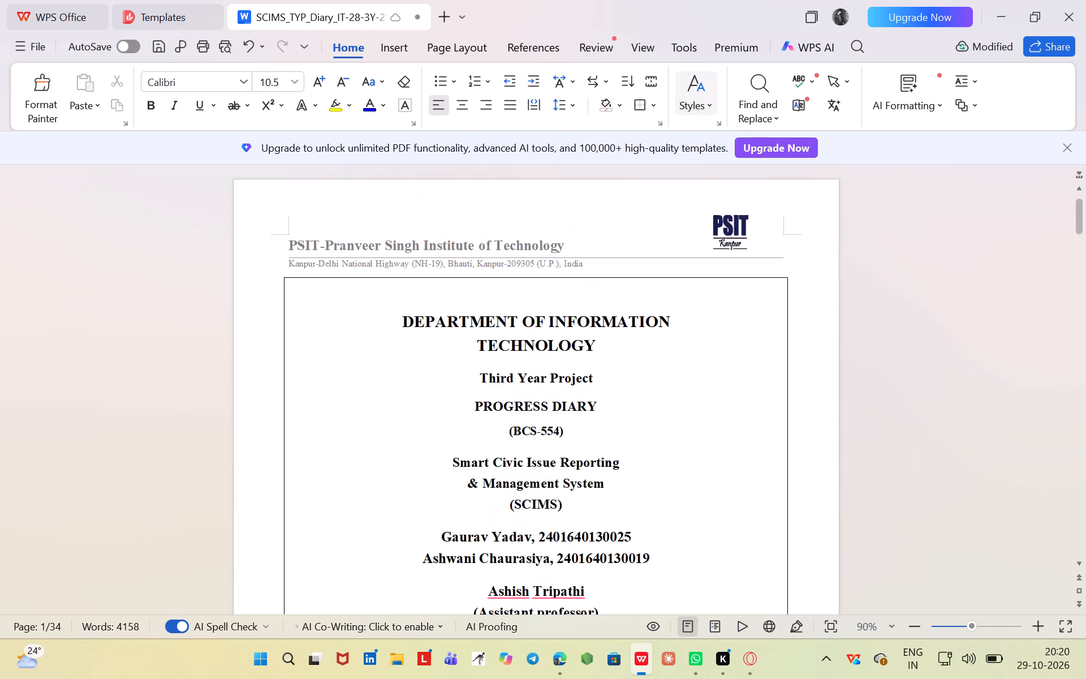
scroll(639, 413, down, 16)
scroll(635, 408, up, 8)
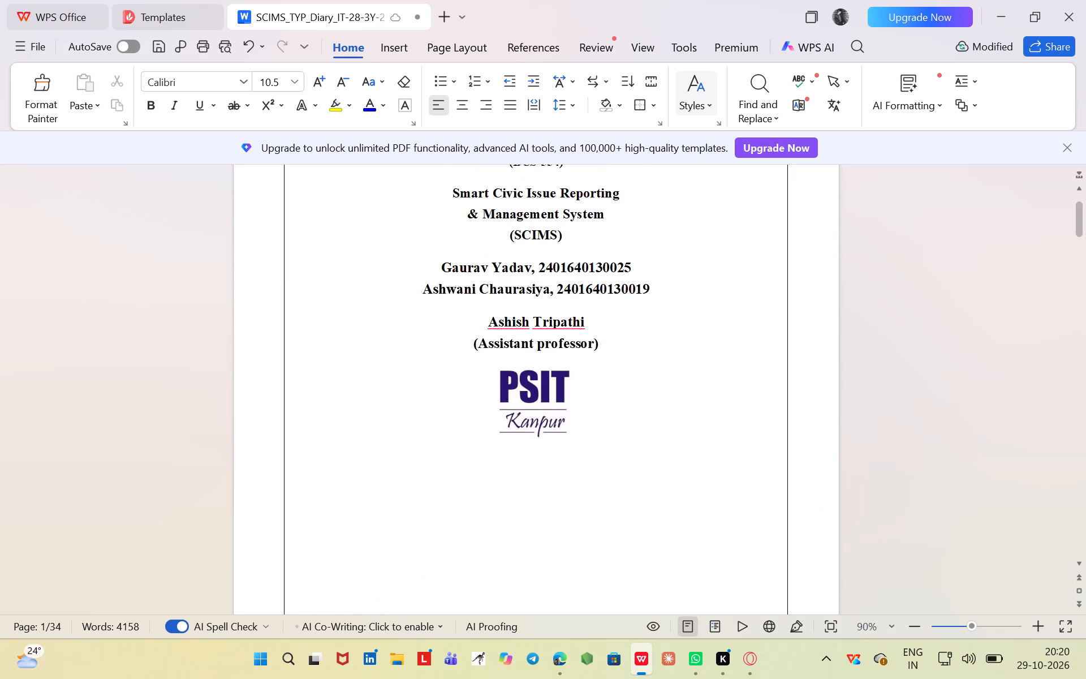
scroll(635, 408, up, 3)
Review the pages from the department vision statement through the report title page, declaration and certificate signature block.
scroll(634, 406, down, 7)
scroll(633, 406, down, 14)
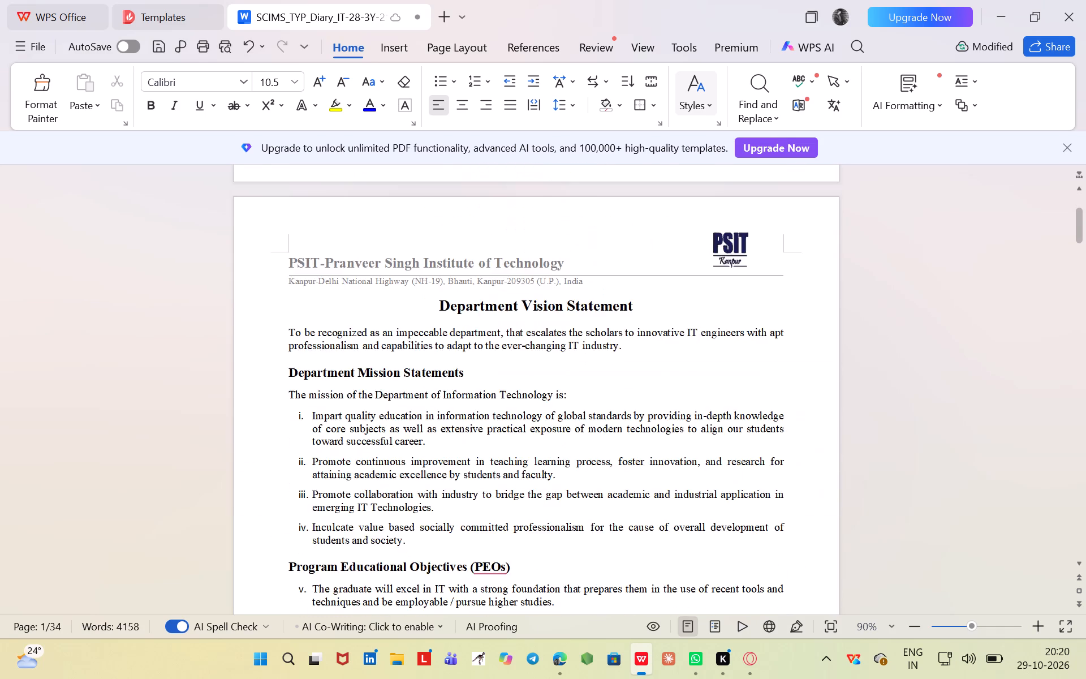
scroll(632, 405, down, 20)
scroll(632, 405, down, 20)
scroll(632, 405, down, 7)
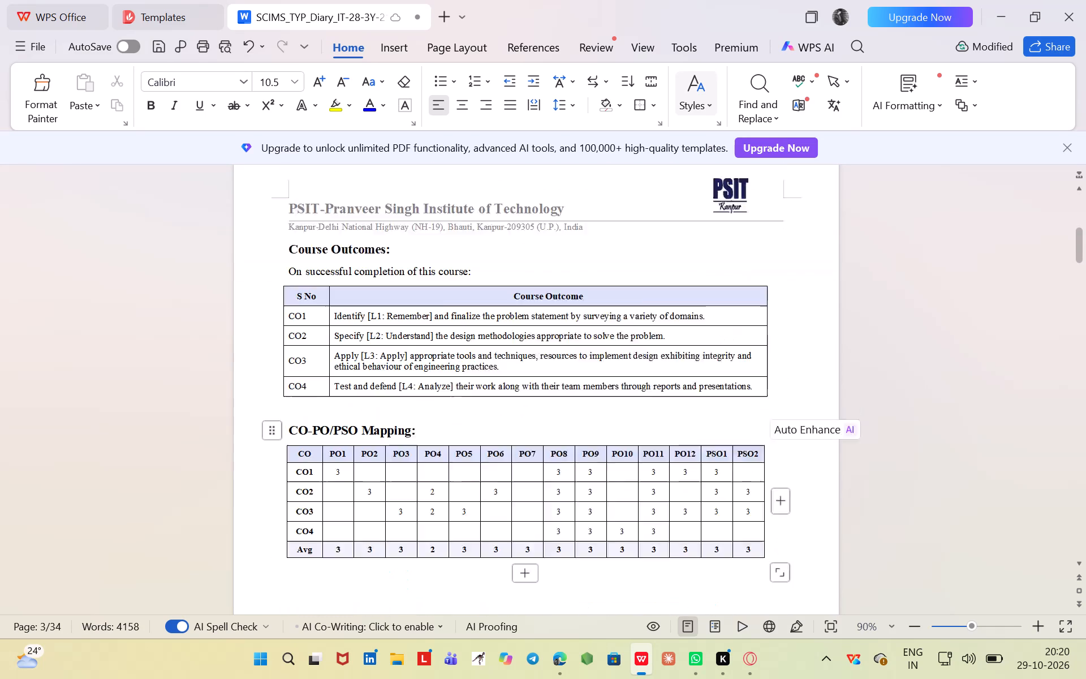
scroll(615, 456, down, 20)
scroll(615, 456, down, 7)
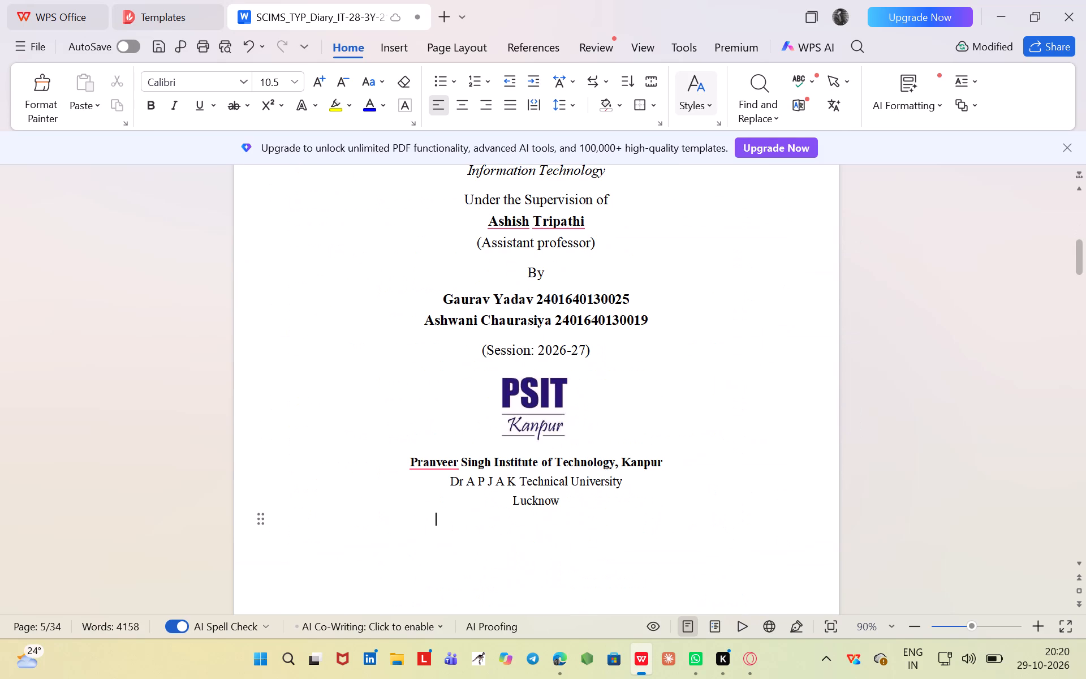
scroll(609, 444, down, 18)
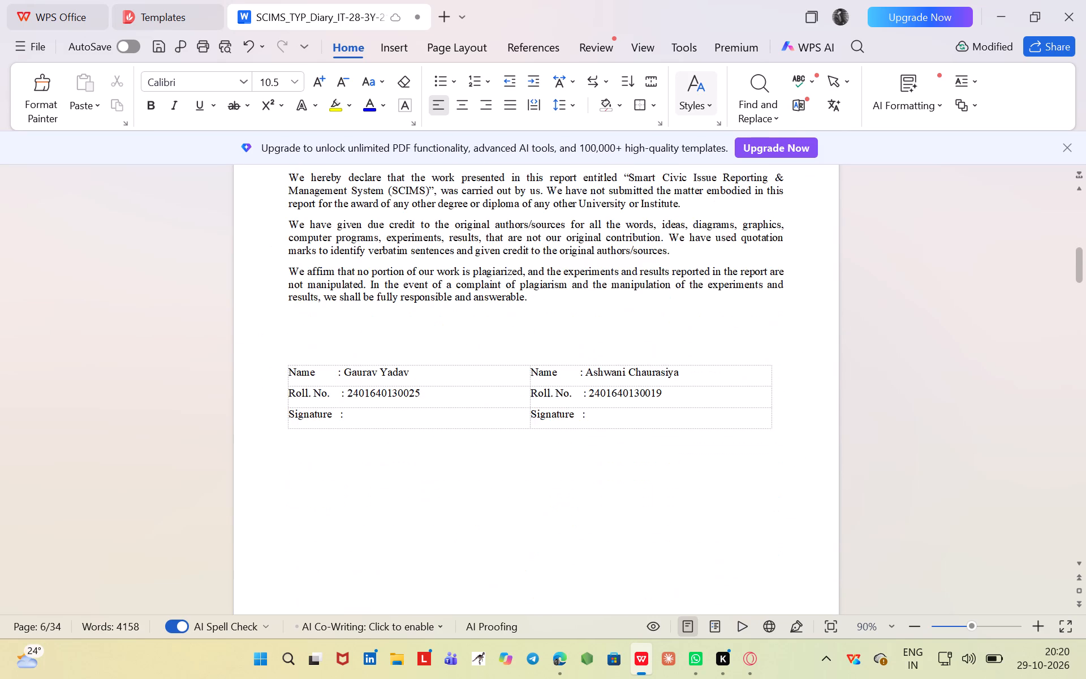
scroll(609, 444, down, 17)
scroll(609, 444, down, 10)
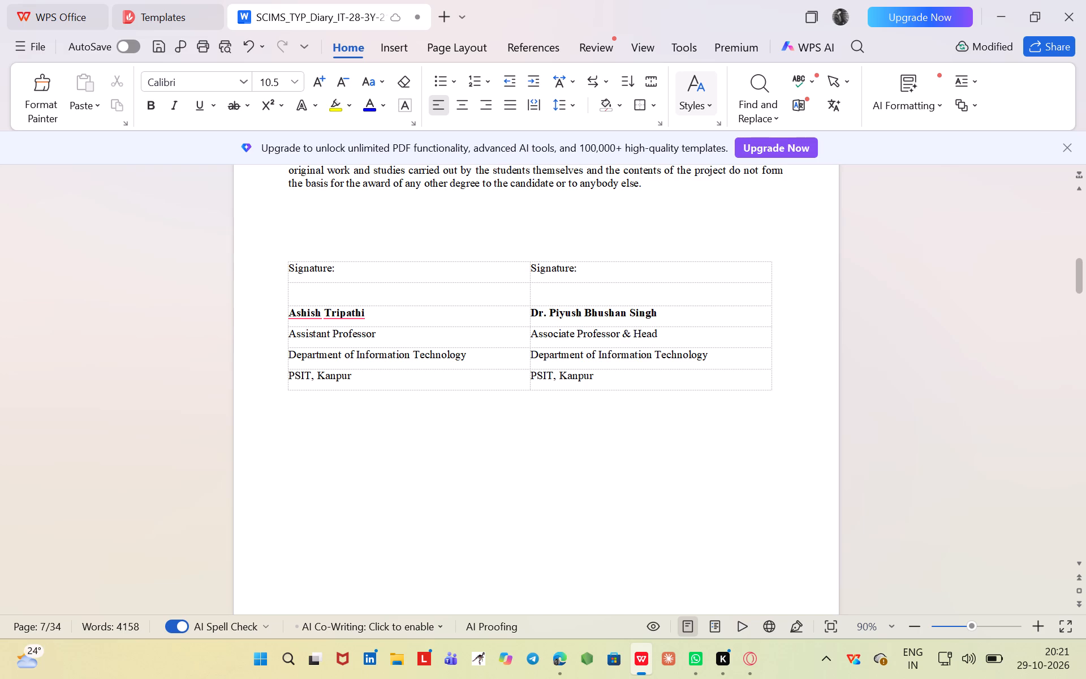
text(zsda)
Review the pages from the declaration and certificate signature blocks through the project abstract to the start of the Introduction.
scroll(576, 418, down, 2)
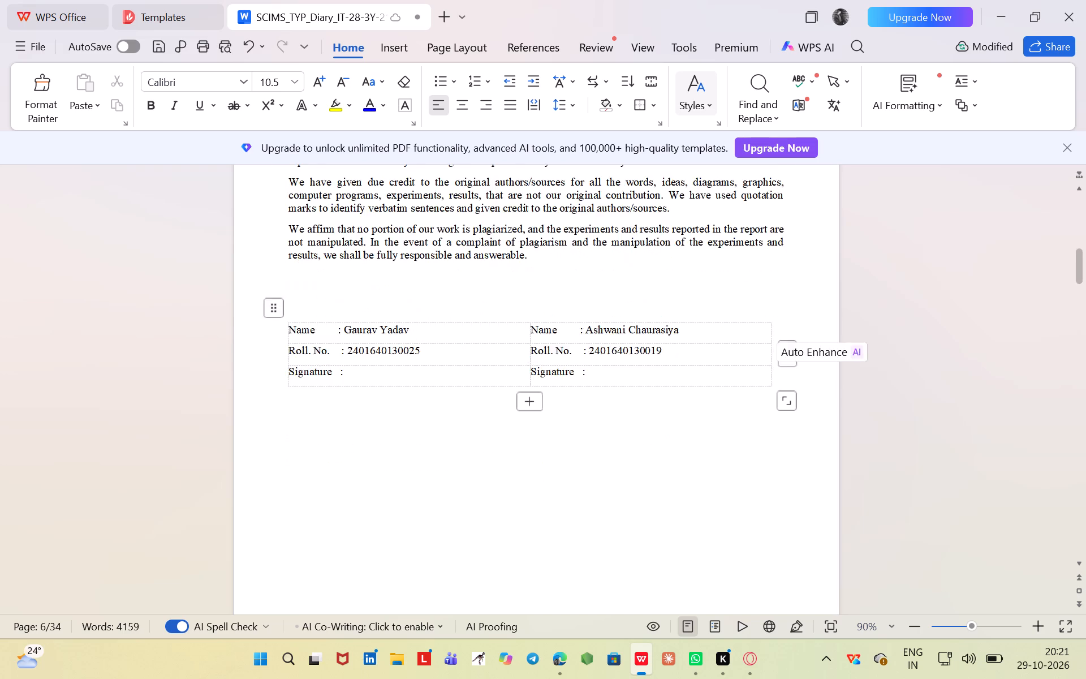
scroll(584, 432, down, 17)
scroll(589, 453, down, 5)
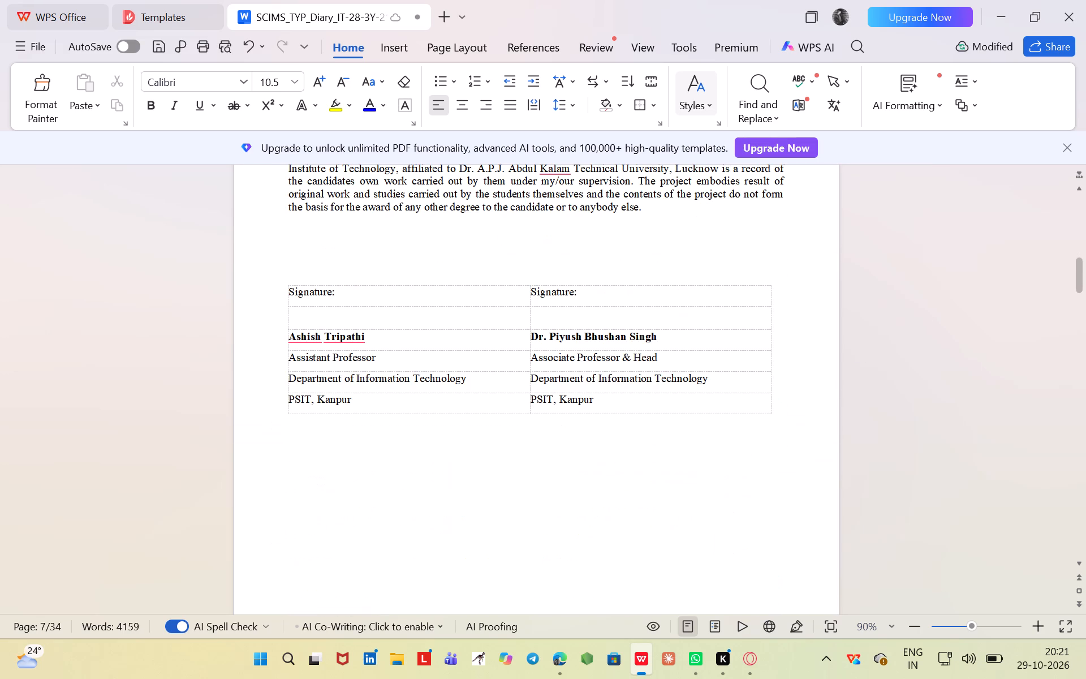
scroll(458, 450, down, 2)
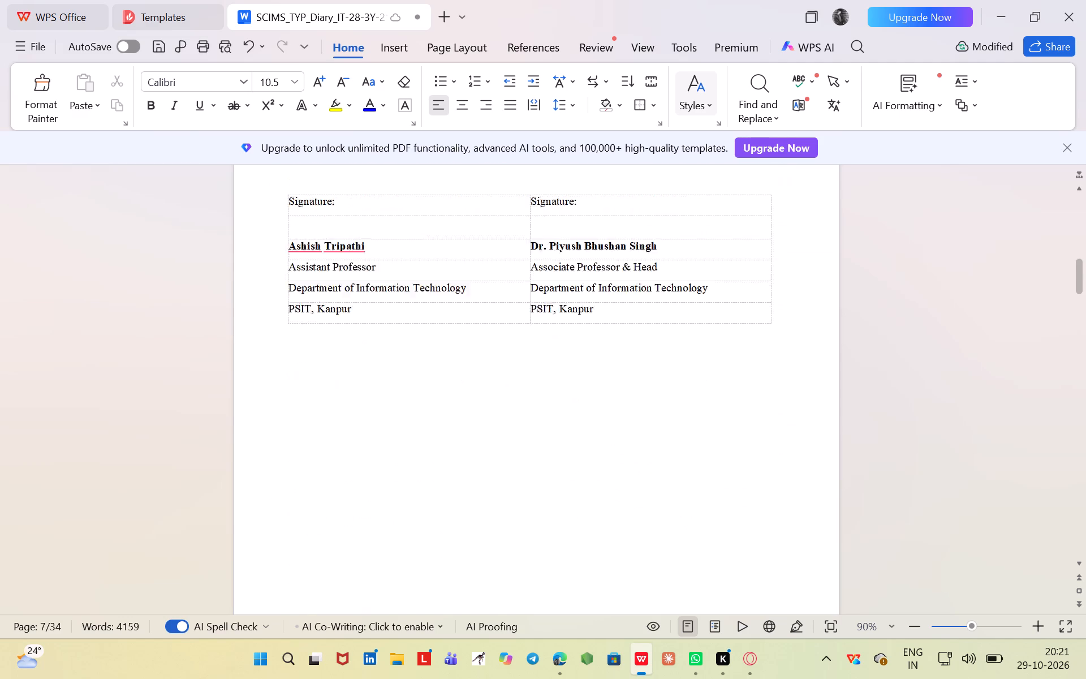
scroll(458, 450, down, 9)
scroll(456, 461, up, 2)
scroll(456, 461, down, 18)
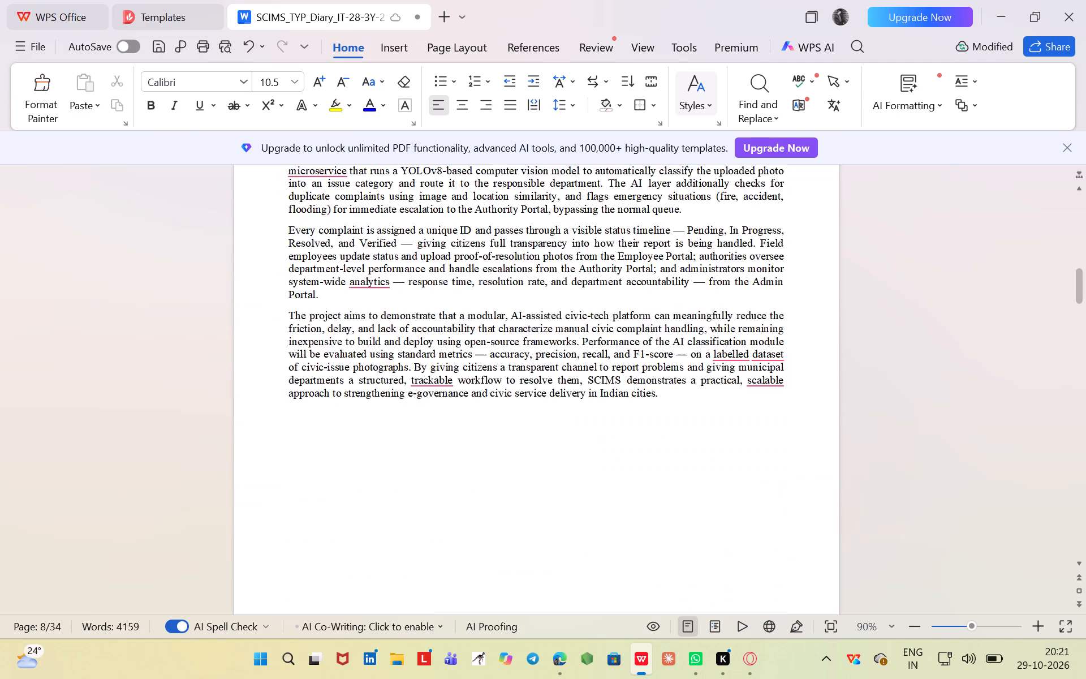
scroll(458, 469, down, 20)
scroll(458, 469, down, 3)
scroll(411, 400, down, 3)
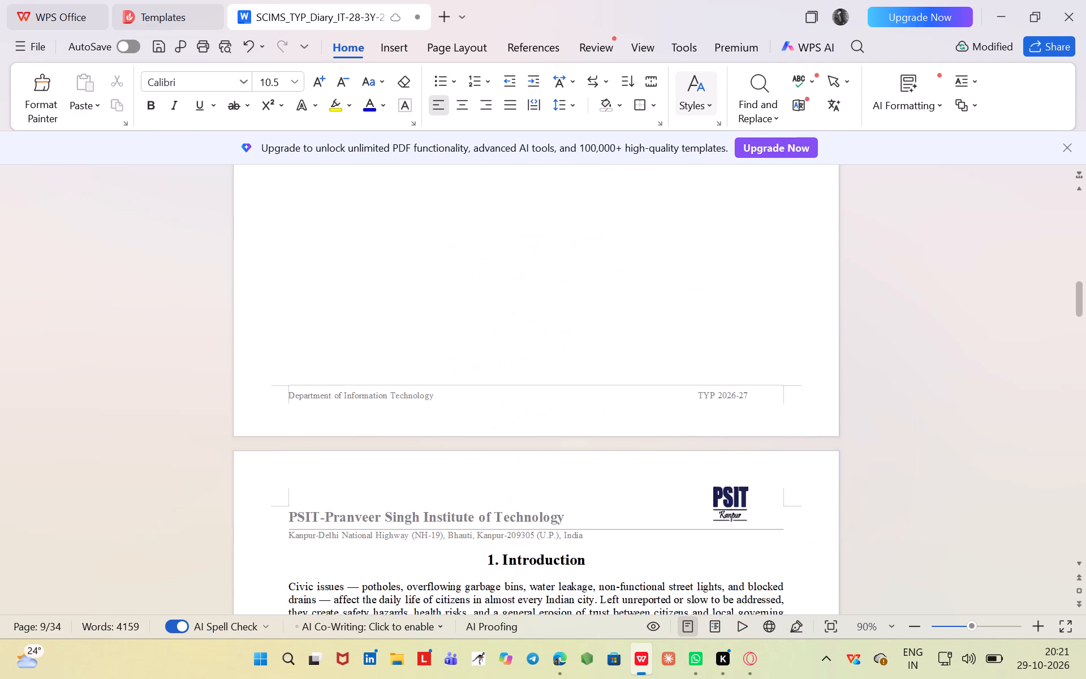
Review the Introduction, objectives, feasibility study and methodology sections up to the Gantt chart.
scroll(423, 371, down, 10)
scroll(459, 339, down, 8)
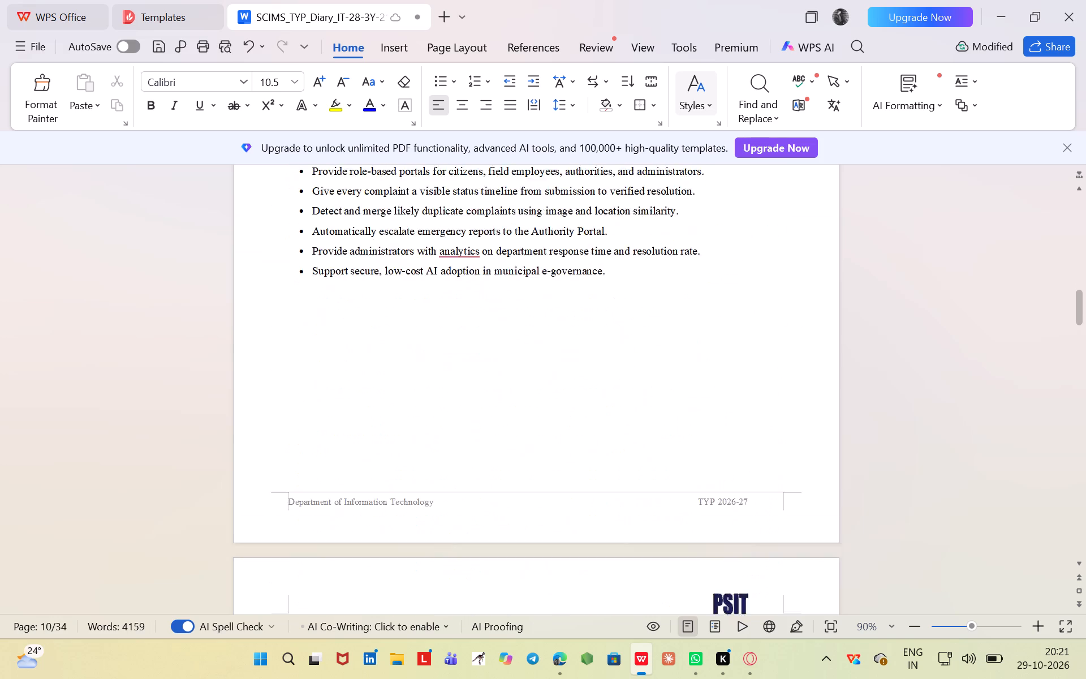
scroll(471, 347, down, 17)
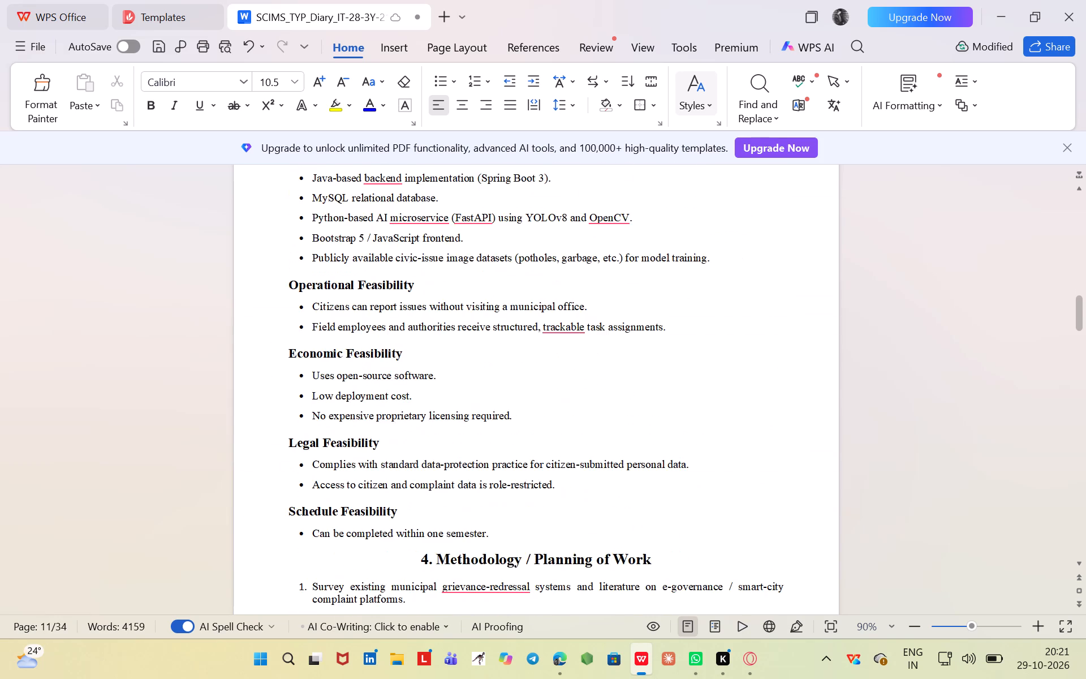
scroll(442, 345, down, 18)
scroll(441, 345, down, 18)
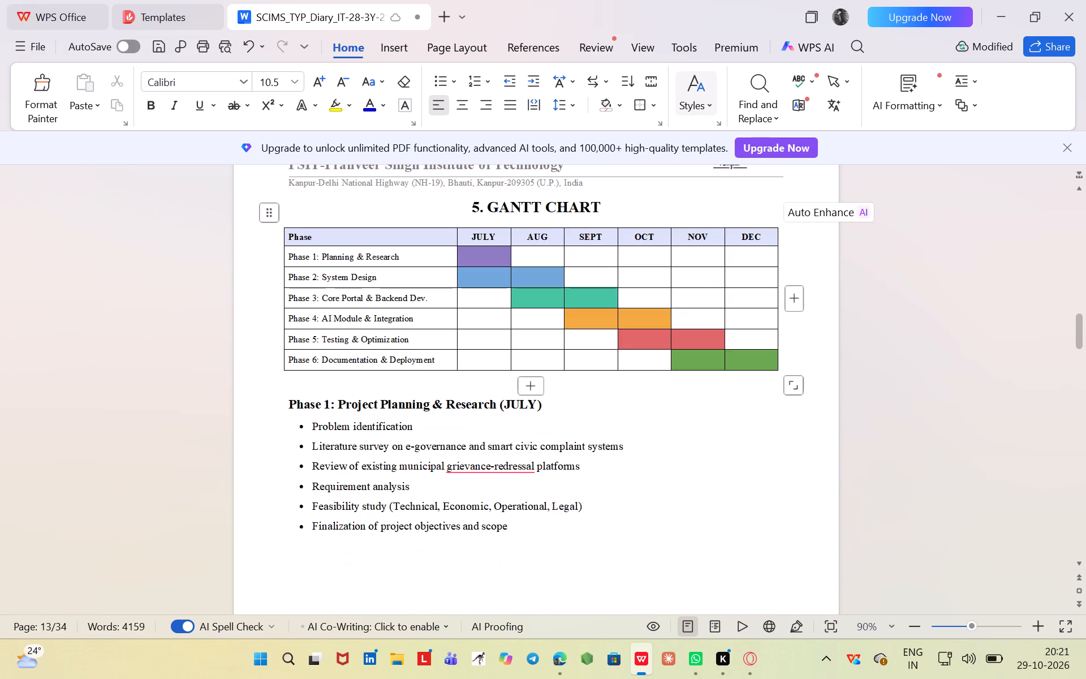
Examine the Gantt chart's phase descriptions, the System Architecture diagram and the sections up to the IEEE references.
scroll(441, 345, down, 4)
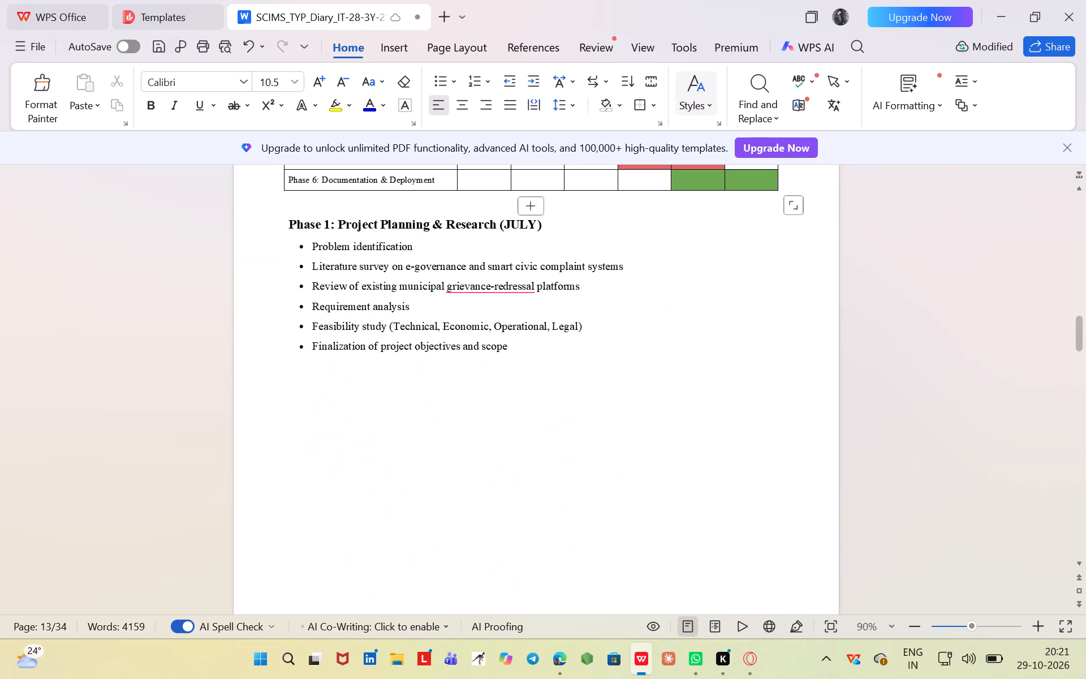
scroll(439, 342, down, 3)
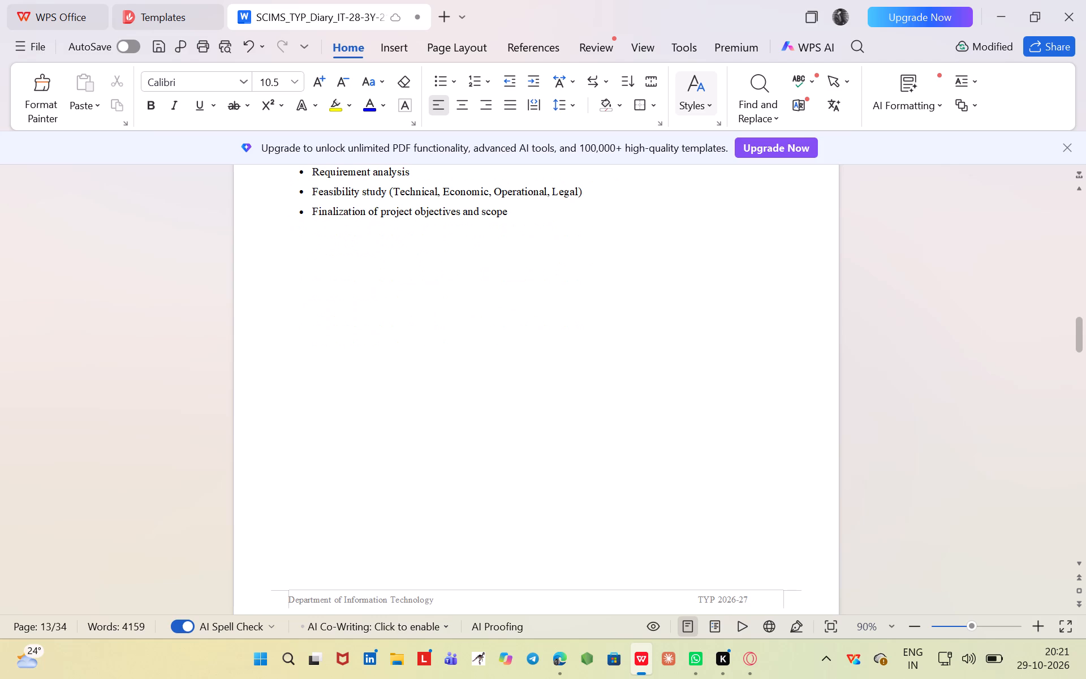
scroll(369, 350, up, 14)
scroll(438, 326, down, 19)
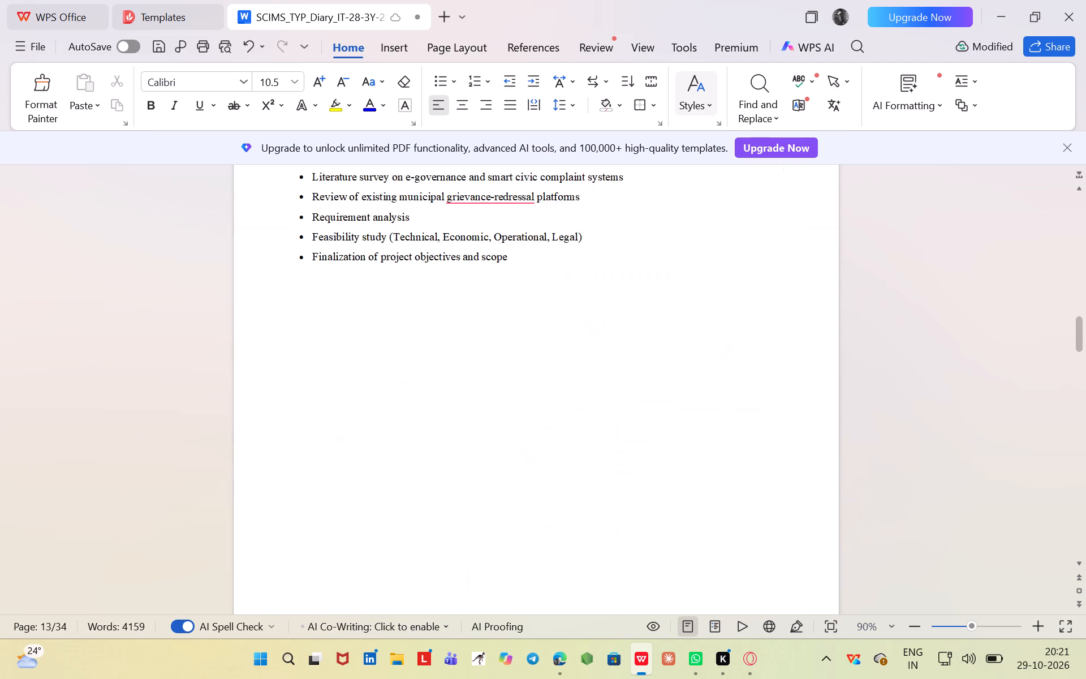
scroll(433, 347, down, 7)
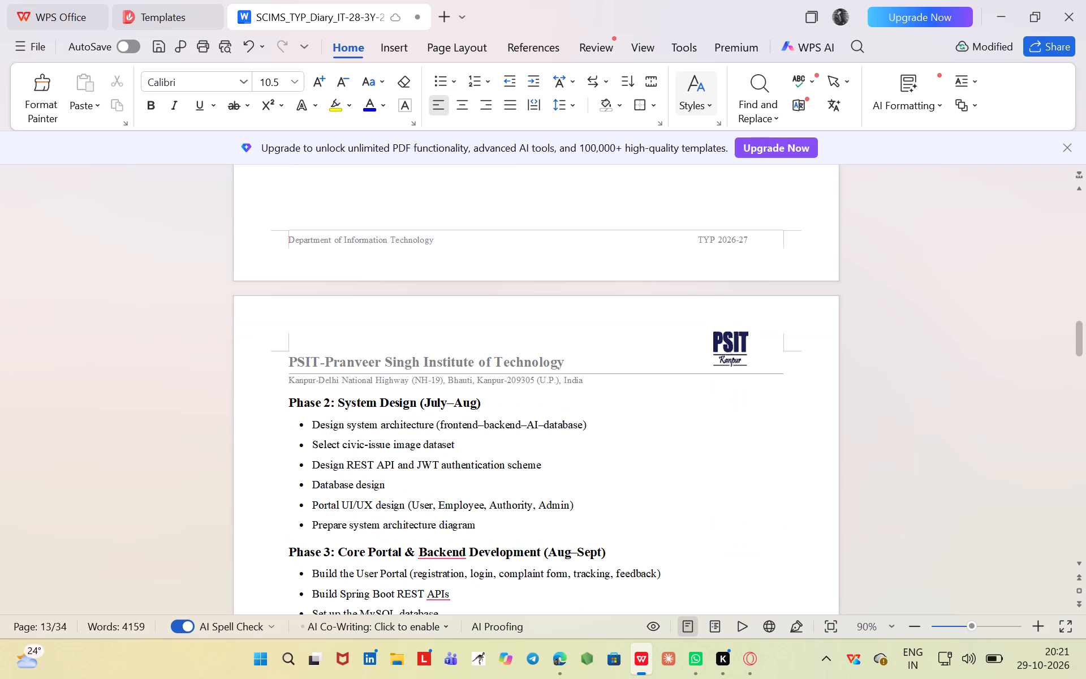
scroll(433, 347, down, 4)
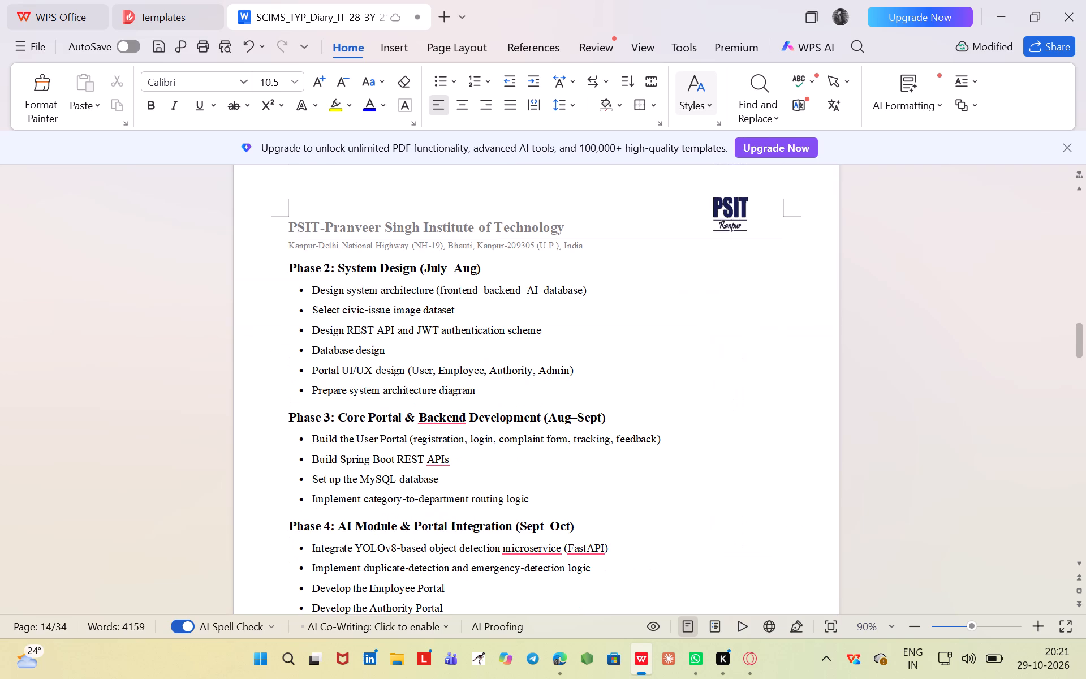
scroll(433, 347, down, 20)
scroll(433, 347, down, 10)
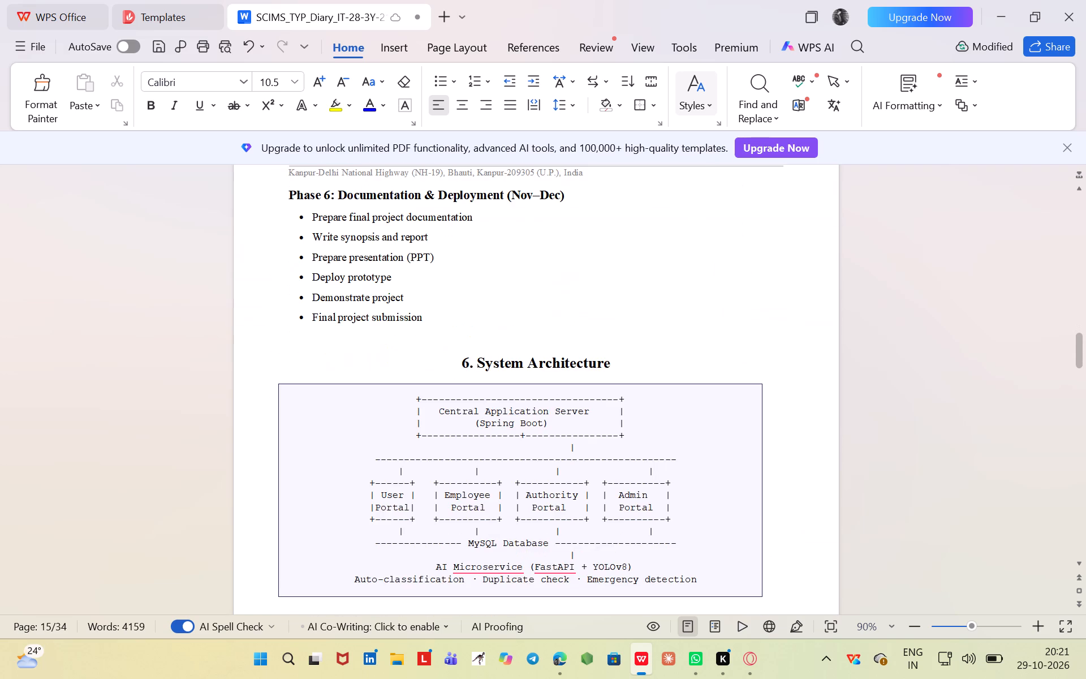
scroll(433, 349, down, 20)
scroll(433, 349, down, 14)
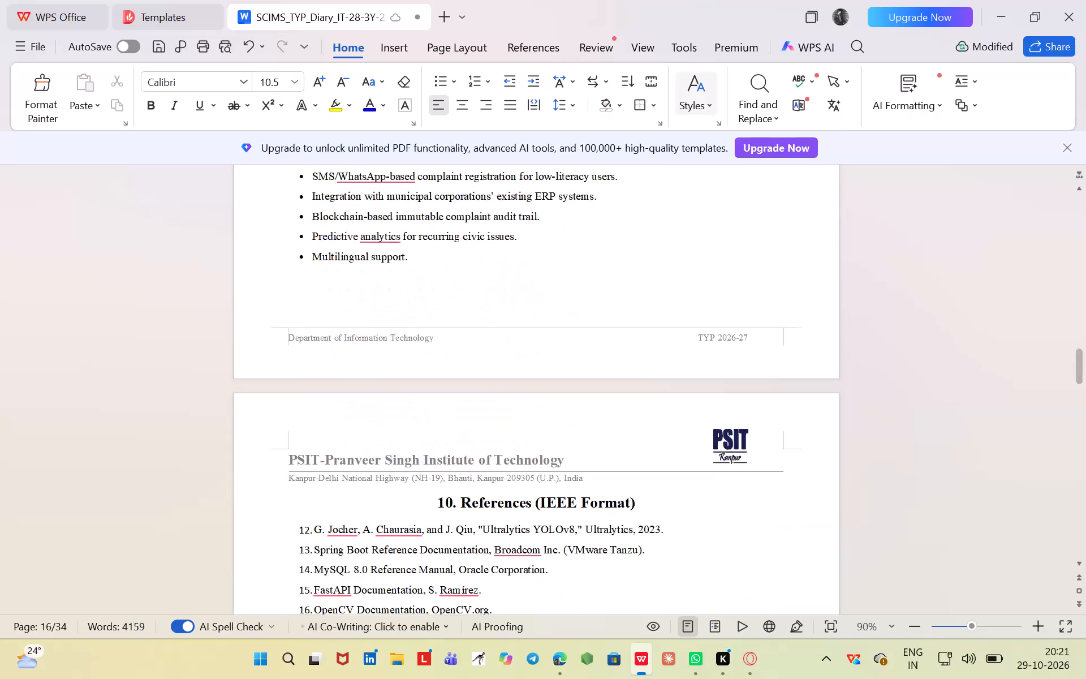
Examine the references, the TYP schedule and Scheme Semester-V tables, and the first weekly progress form.
scroll(429, 358, down, 11)
scroll(429, 358, down, 17)
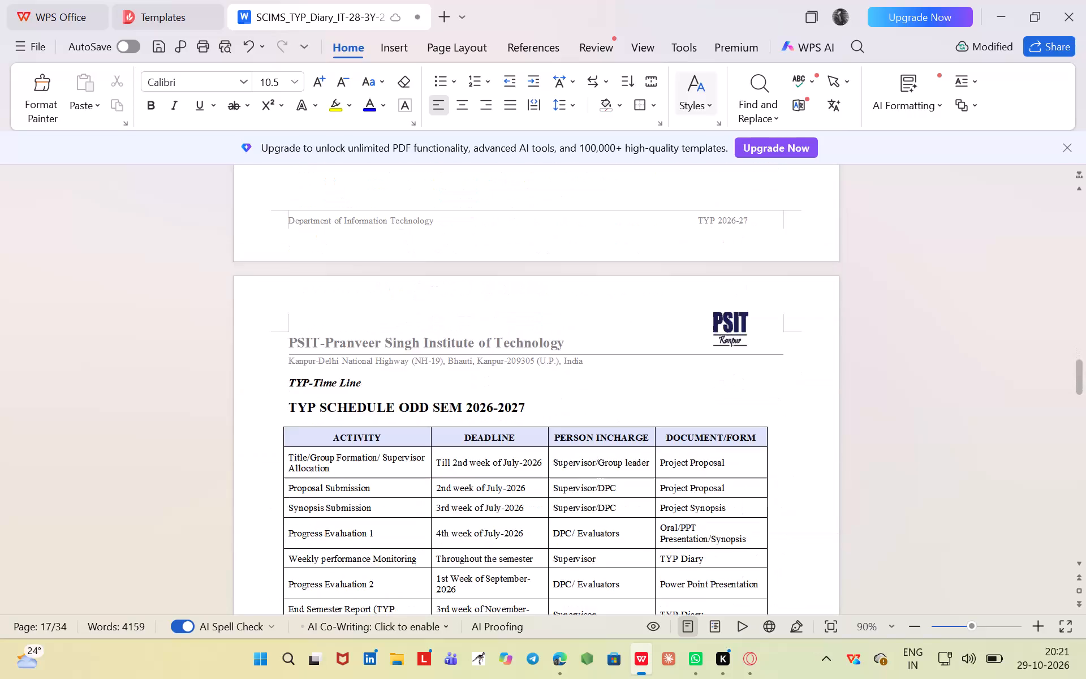
scroll(429, 359, down, 16)
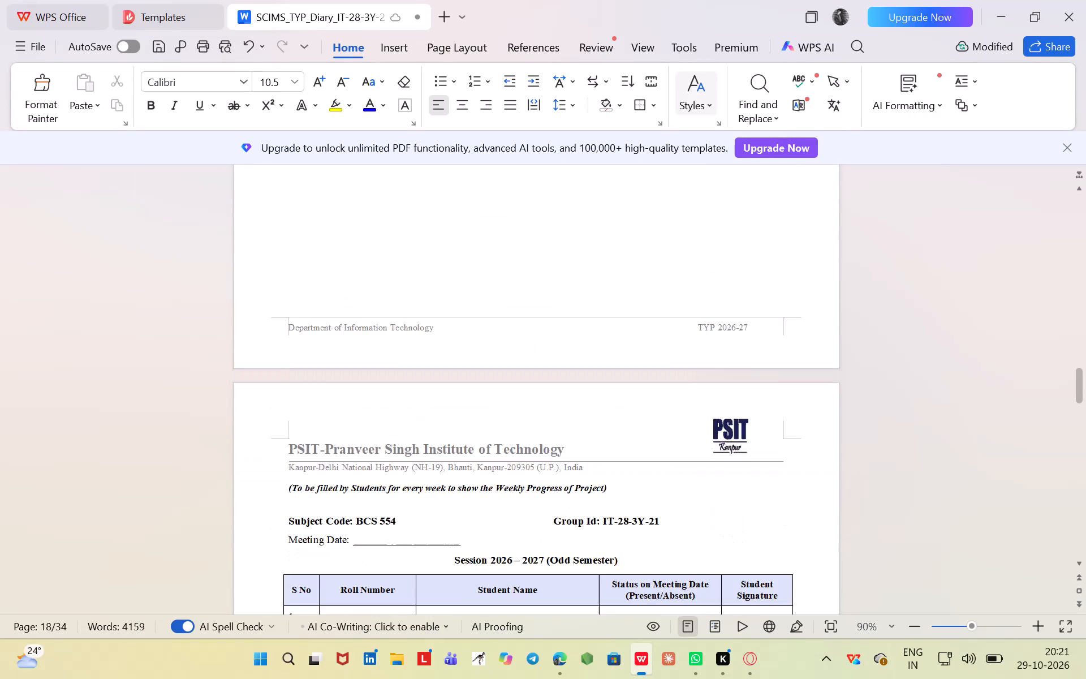
scroll(420, 373, down, 10)
scroll(419, 375, up, 12)
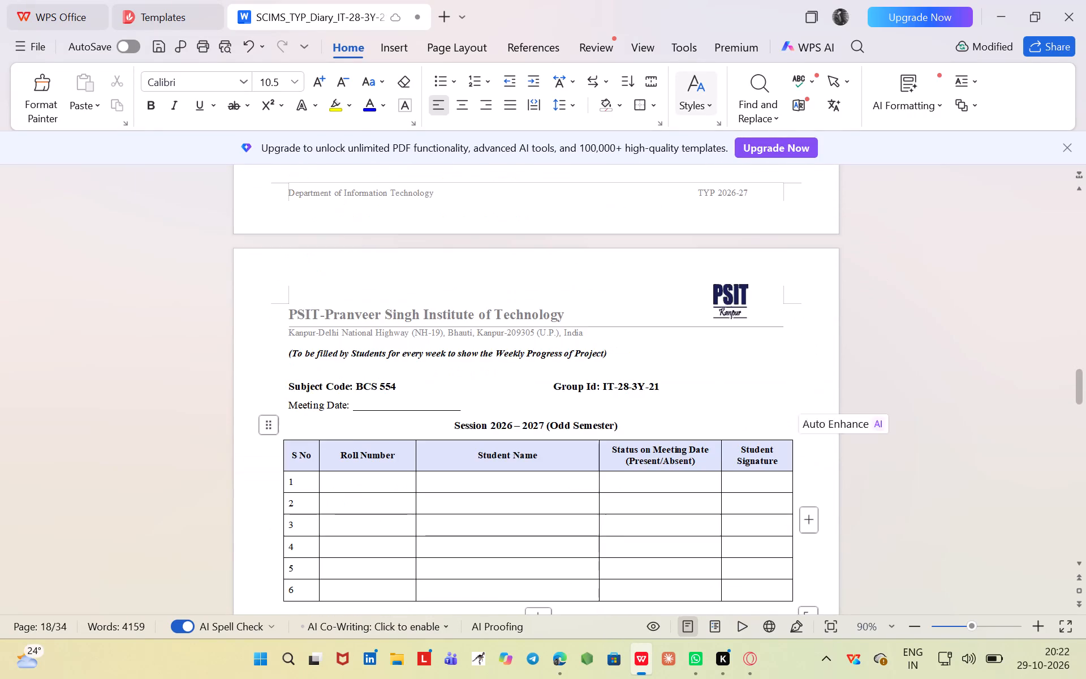
scroll(419, 375, up, 11)
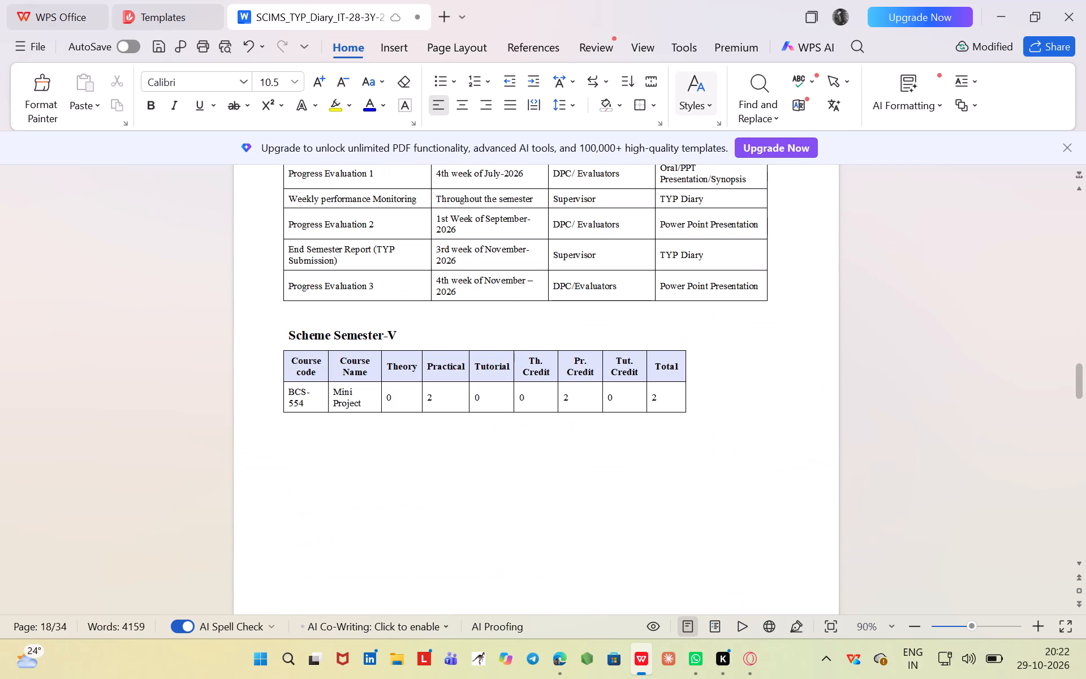
scroll(537, 459, down, 15)
scroll(529, 459, up, 3)
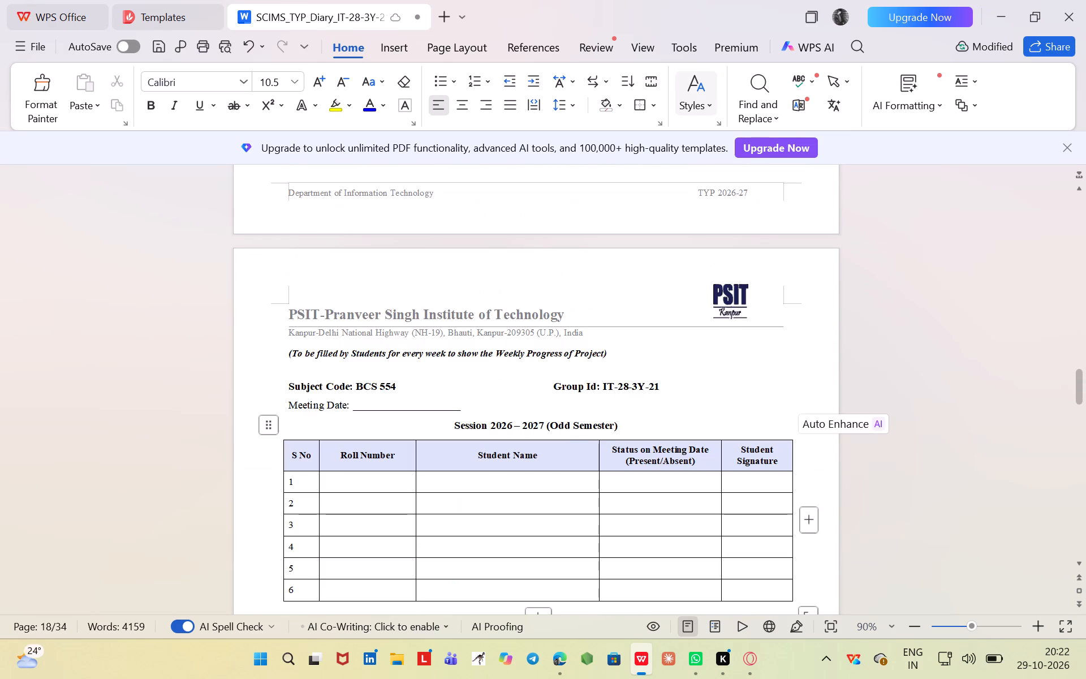
Delete all content after the Scheme Semester-V page, from the first weekly progress form to the end of the document.
scroll(360, 396, up, 1)
drag(241, 296, 301, 381)
click(623, 449)
drag(274, 350, 275, 350)
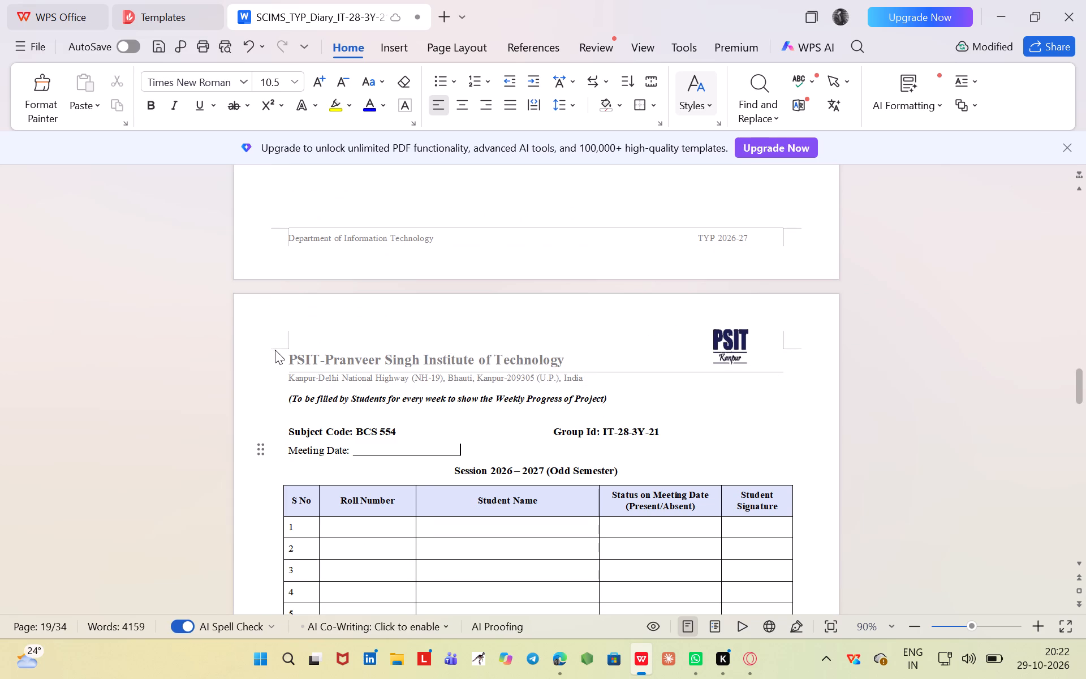
drag(275, 350, 427, 524)
drag(282, 396, 572, 678)
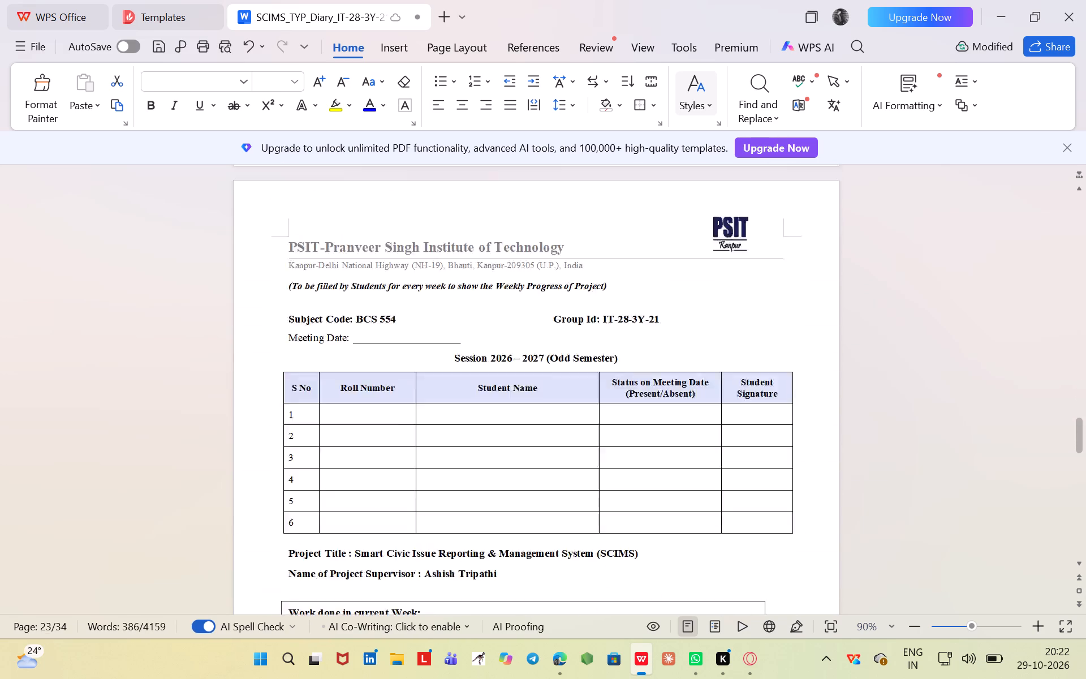
drag(572, 678, 573, 678)
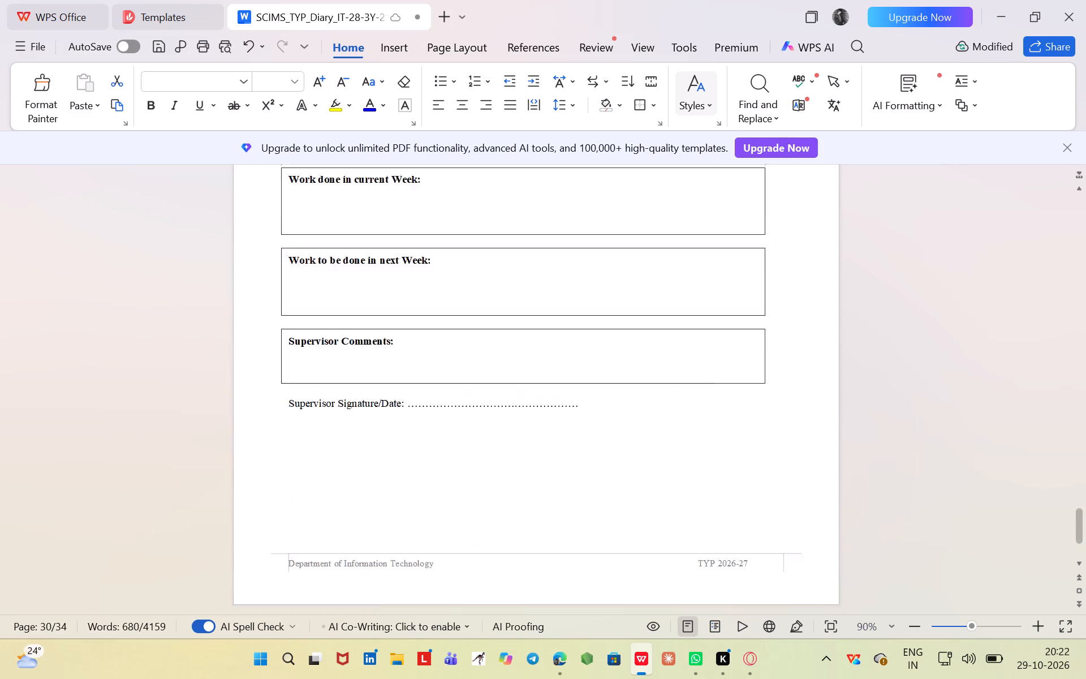
drag(573, 678, 575, 565)
key(BackSpace)
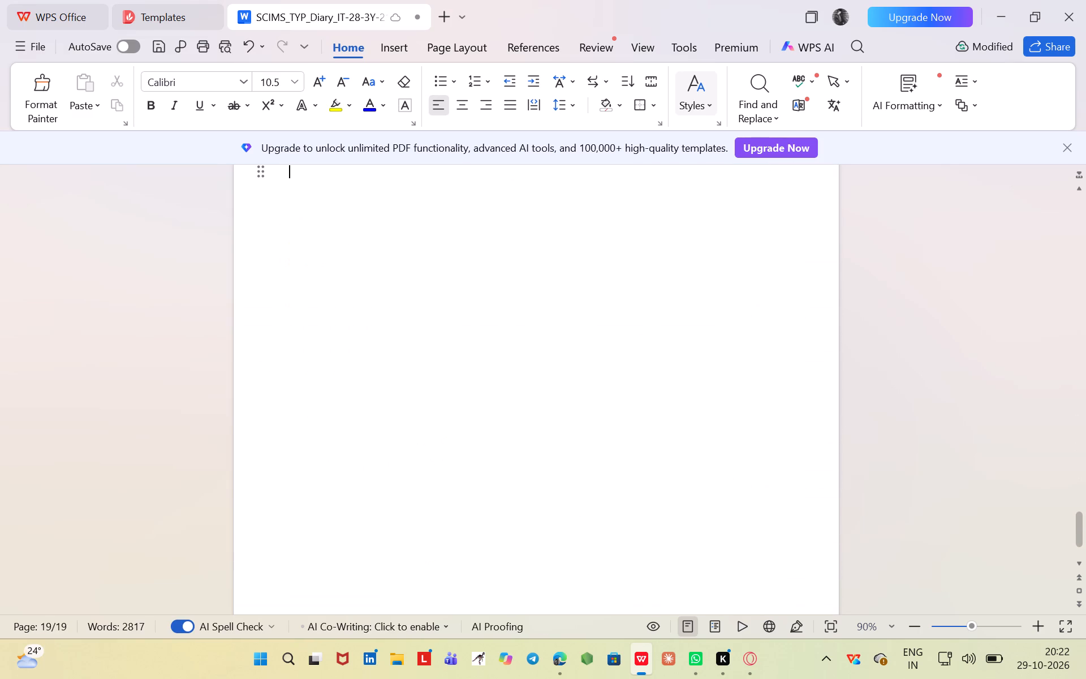
Remove the leftover blank page after the Scheme Semester-V table and check the document's end.
scroll(571, 540, up, 20)
scroll(571, 540, up, 2)
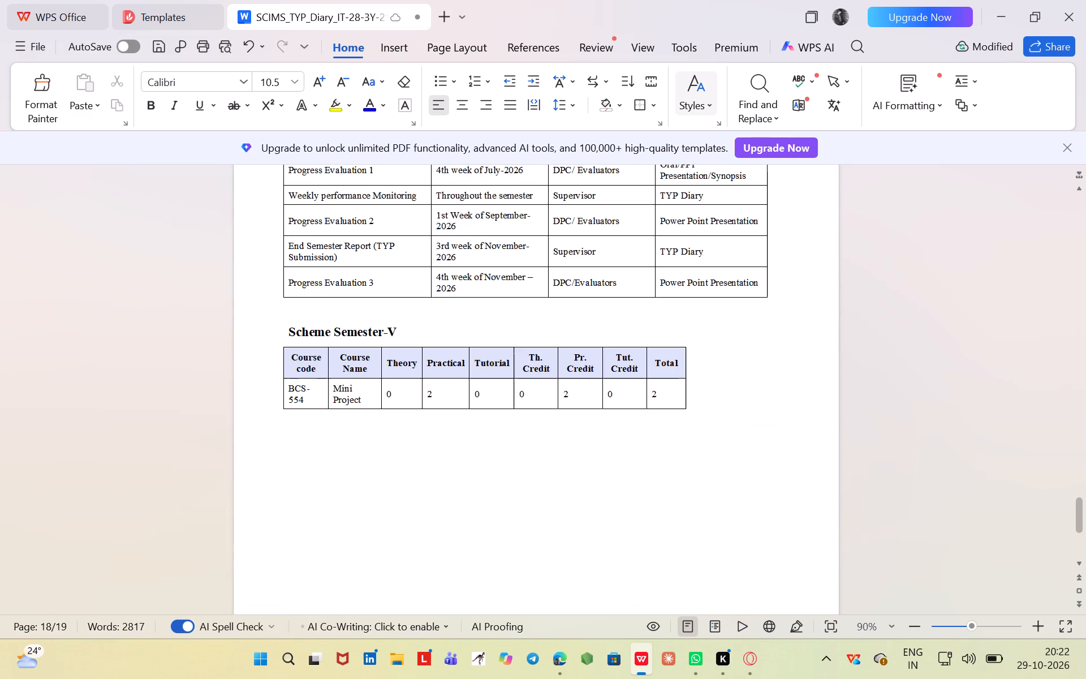
scroll(566, 535, down, 8)
click(455, 557)
key(BackSpace)
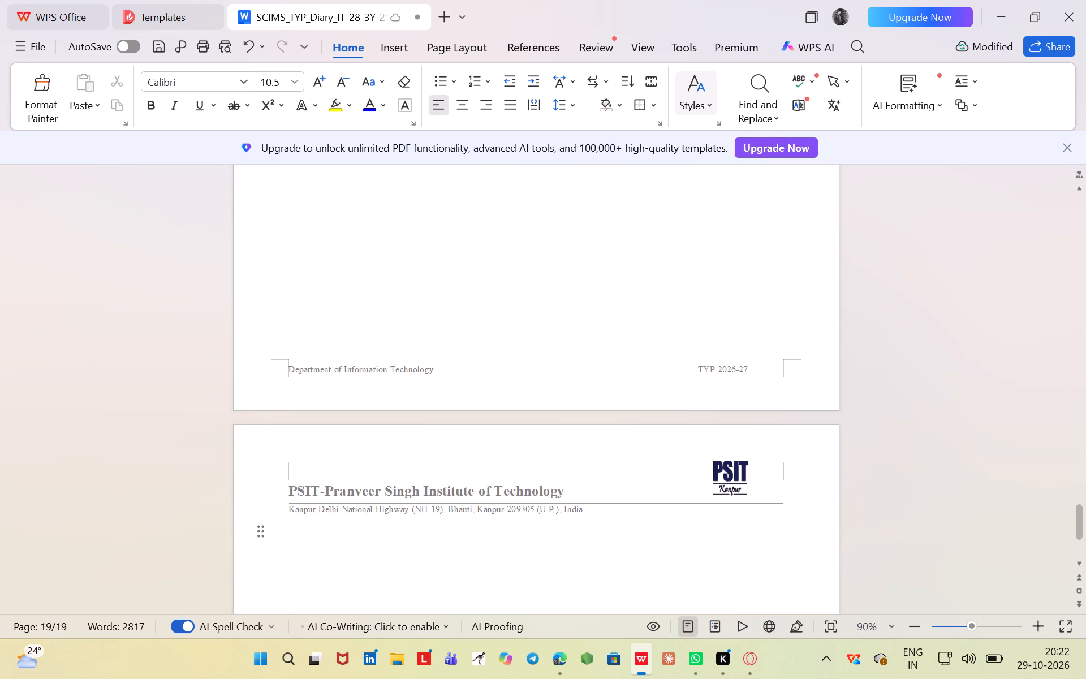
key(BackSpace)
scroll(452, 553, down, 6)
scroll(452, 553, up, 2)
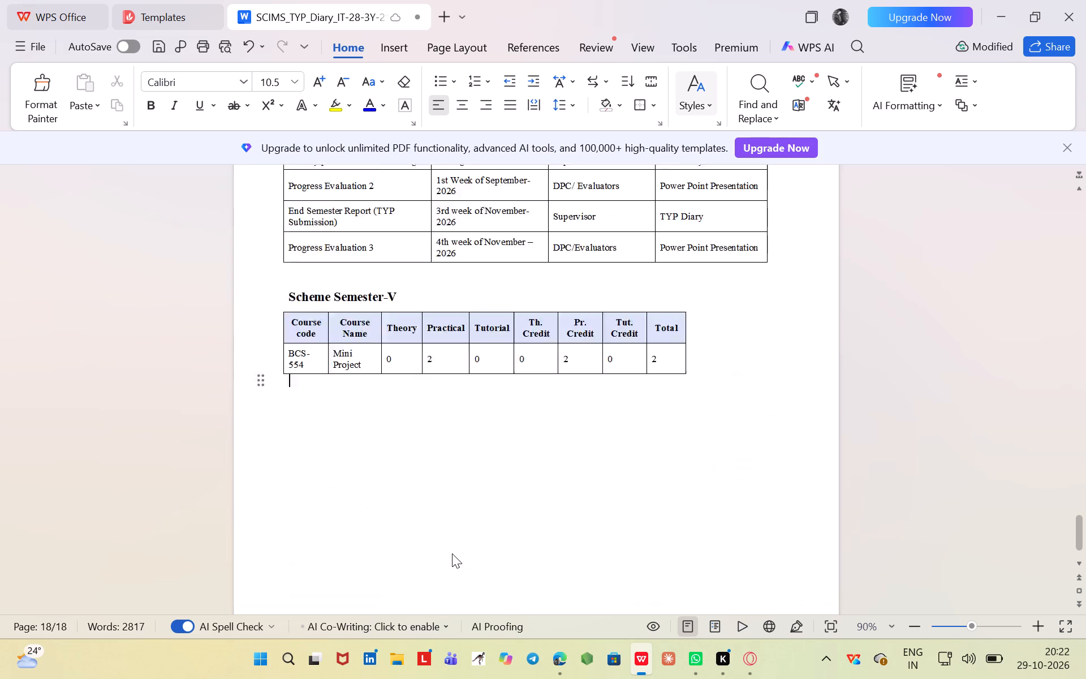
scroll(452, 553, up, 11)
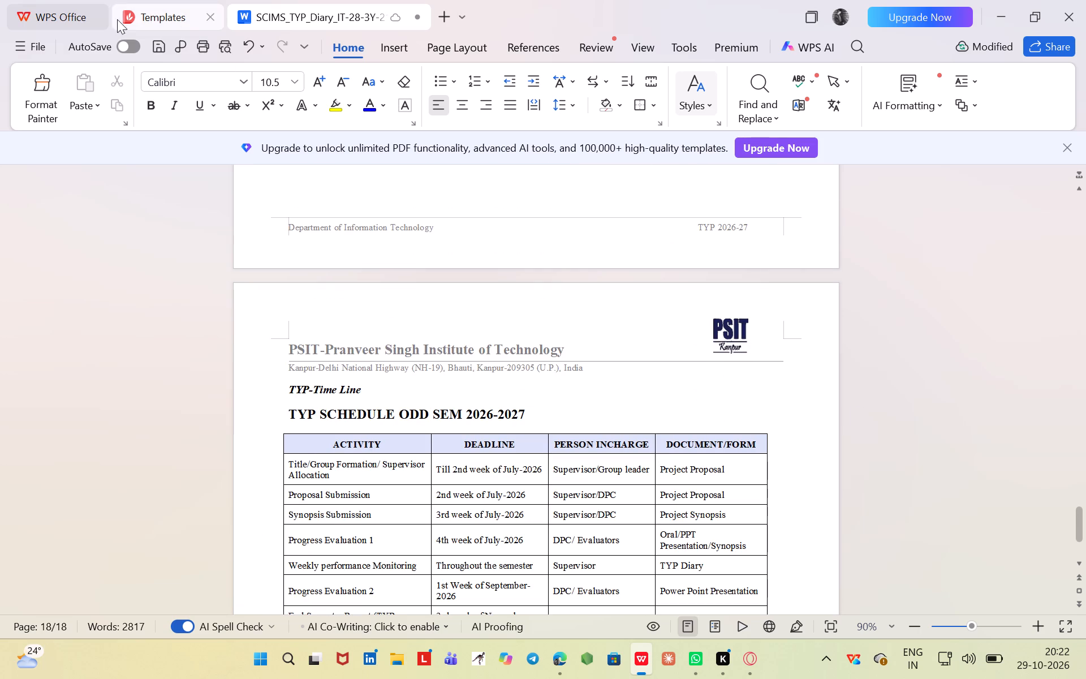
Open the print settings for the trimmed project diary.
click(200, 48)
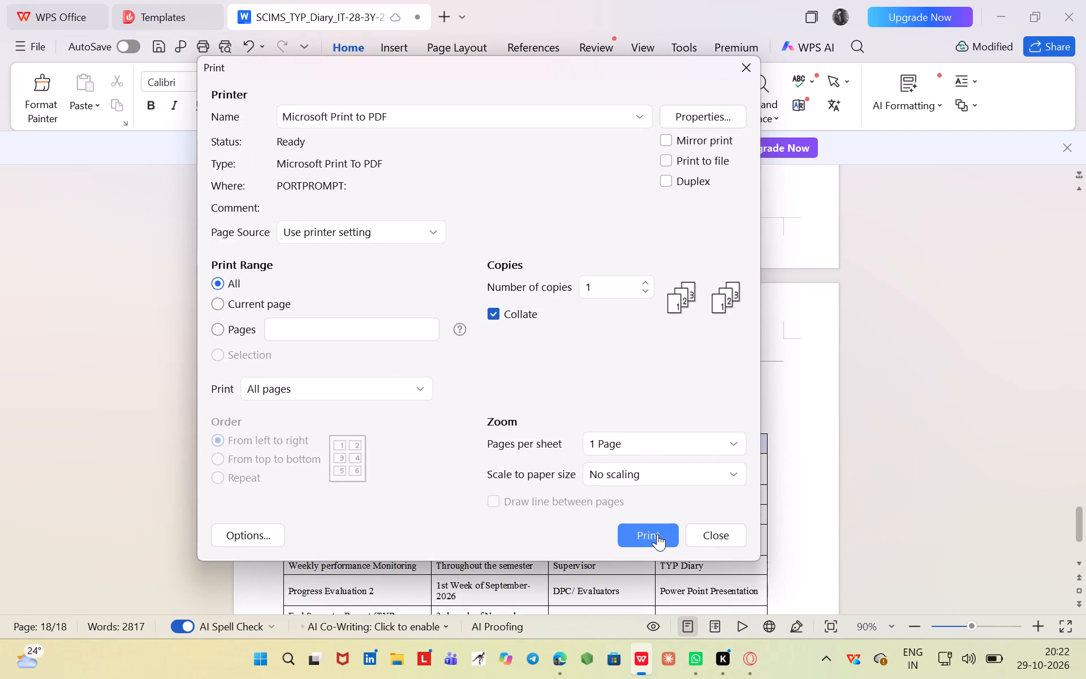
Print all pages of the diary with Microsoft Print to PDF, saving the output in the SCISM folder as "ifnal pdf".
click(657, 534)
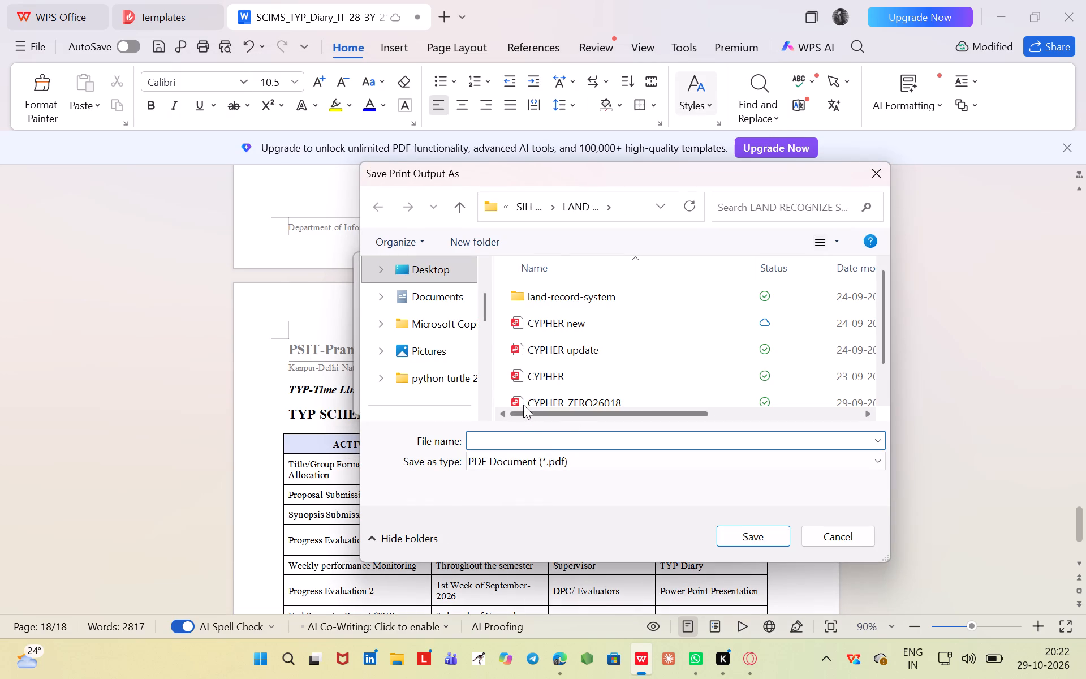
scroll(529, 352, down, 3)
scroll(530, 355, up, 3)
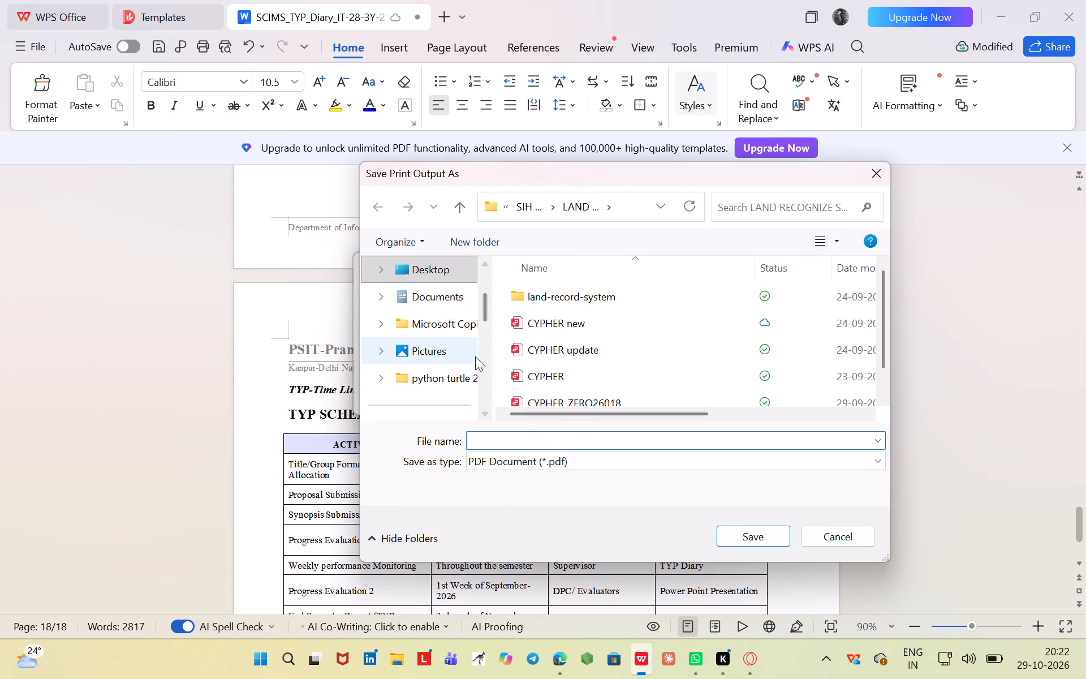
scroll(437, 324, down, 4)
scroll(432, 328, up, 2)
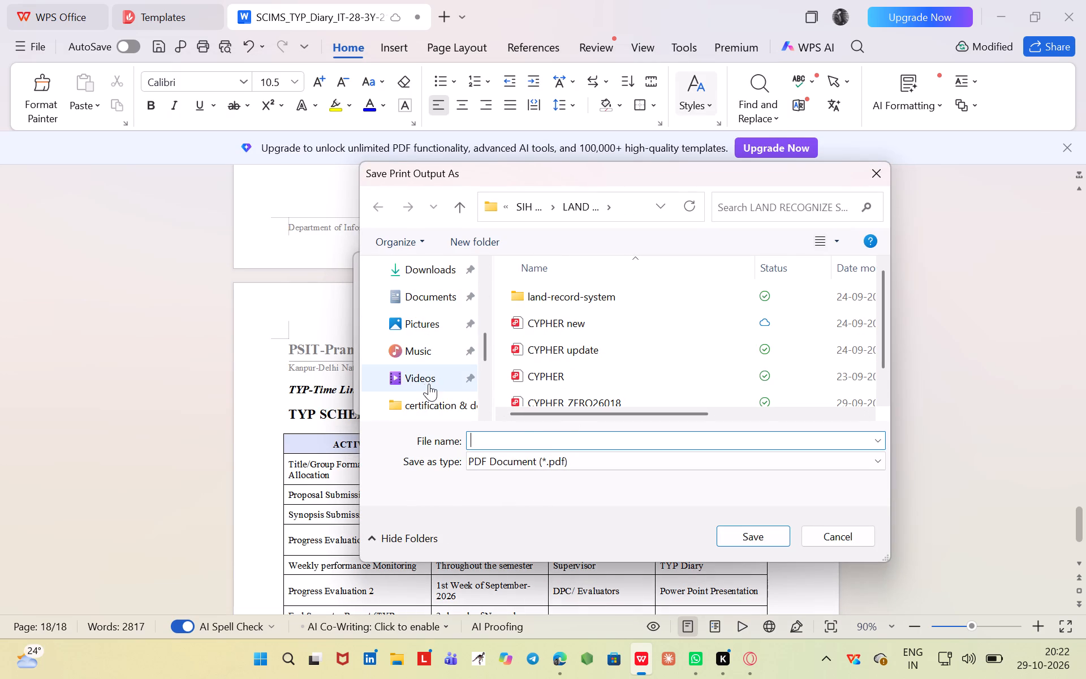
scroll(428, 384, down, 1)
double_click(425, 354)
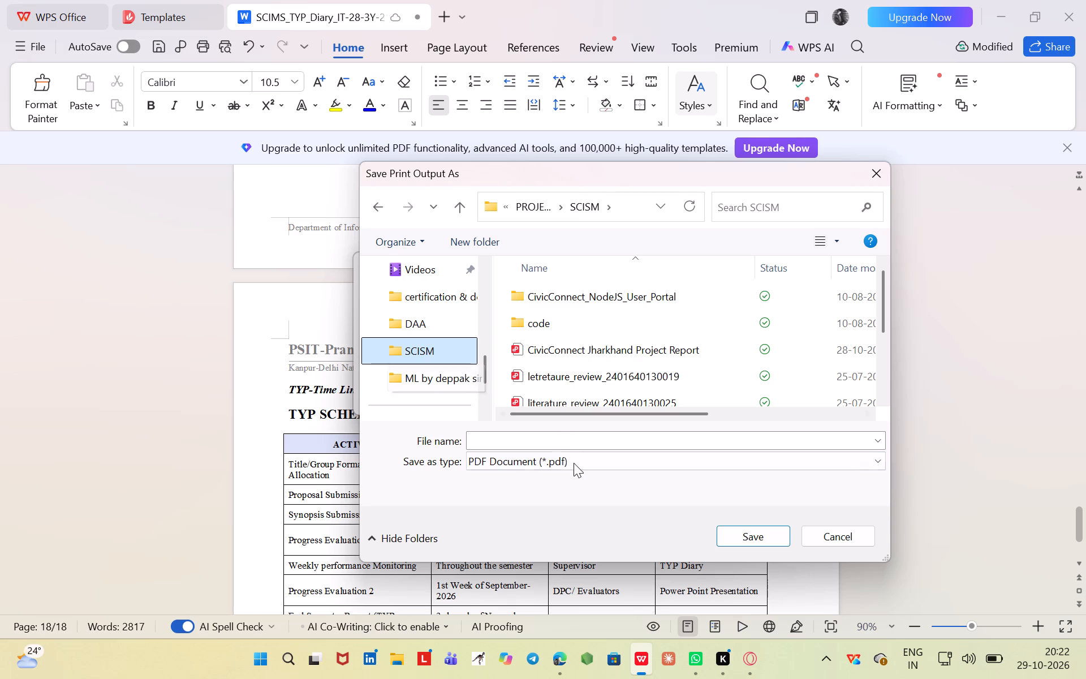
click(548, 431)
click(547, 432)
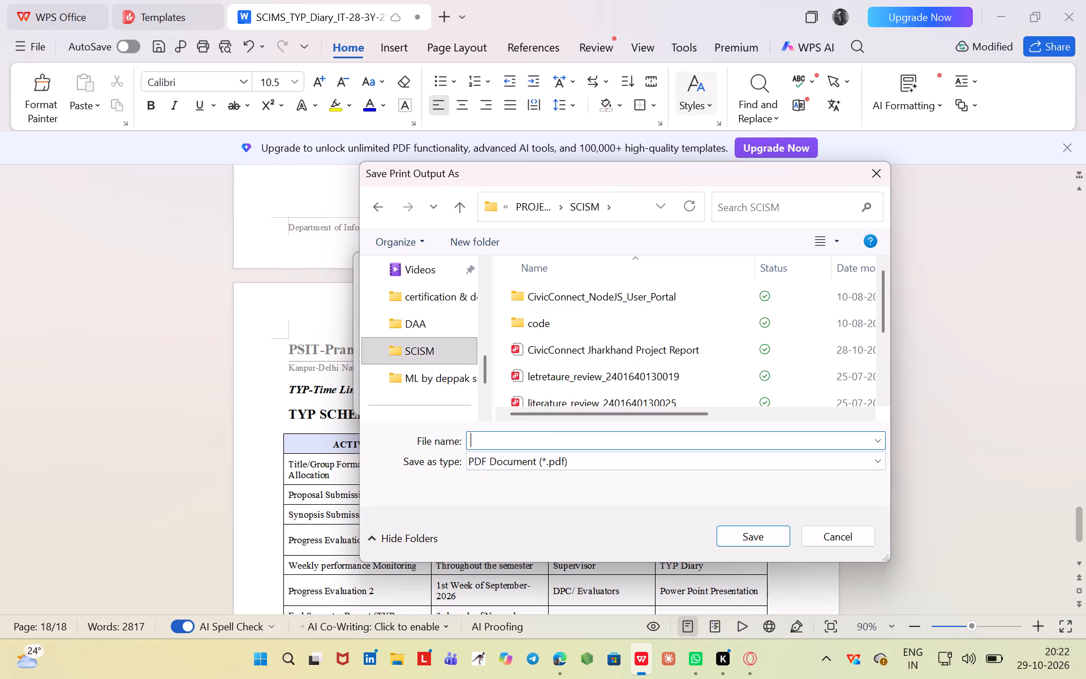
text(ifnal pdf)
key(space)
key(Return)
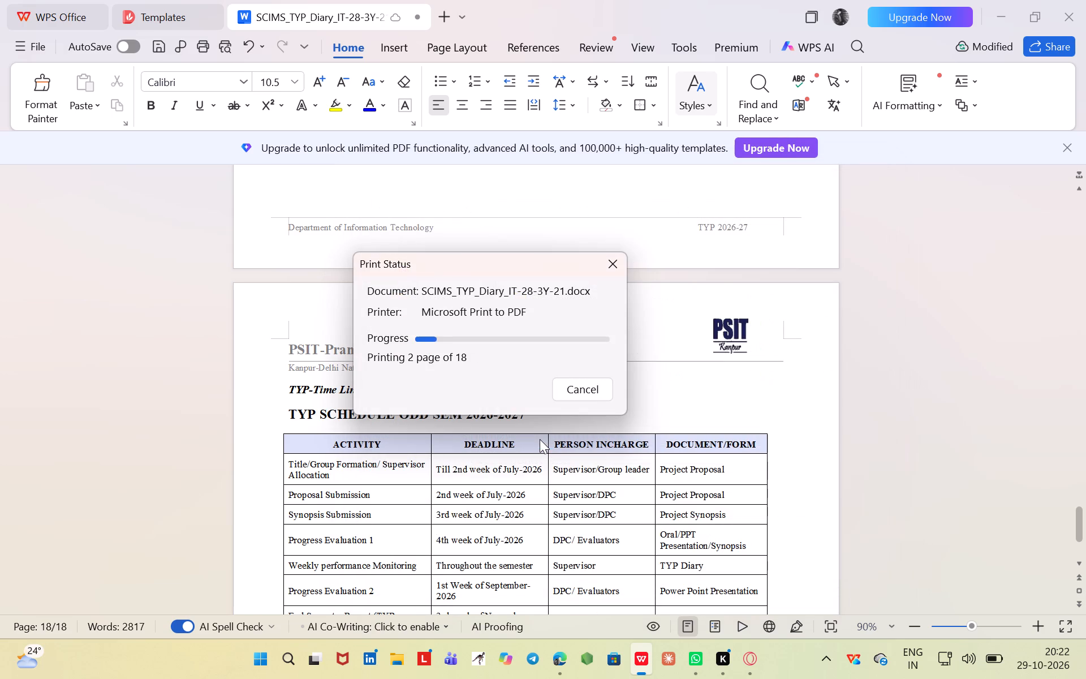
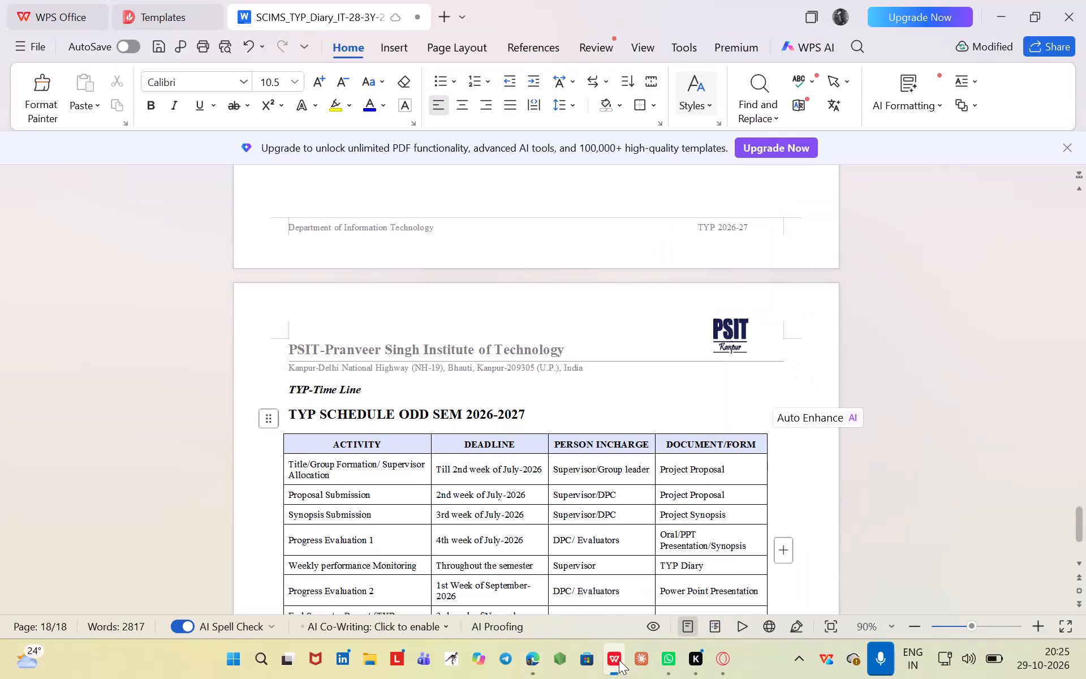
Open the header and footer of the trimmed project diary for editing.
scroll(462, 431, up, 6)
scroll(462, 431, down, 7)
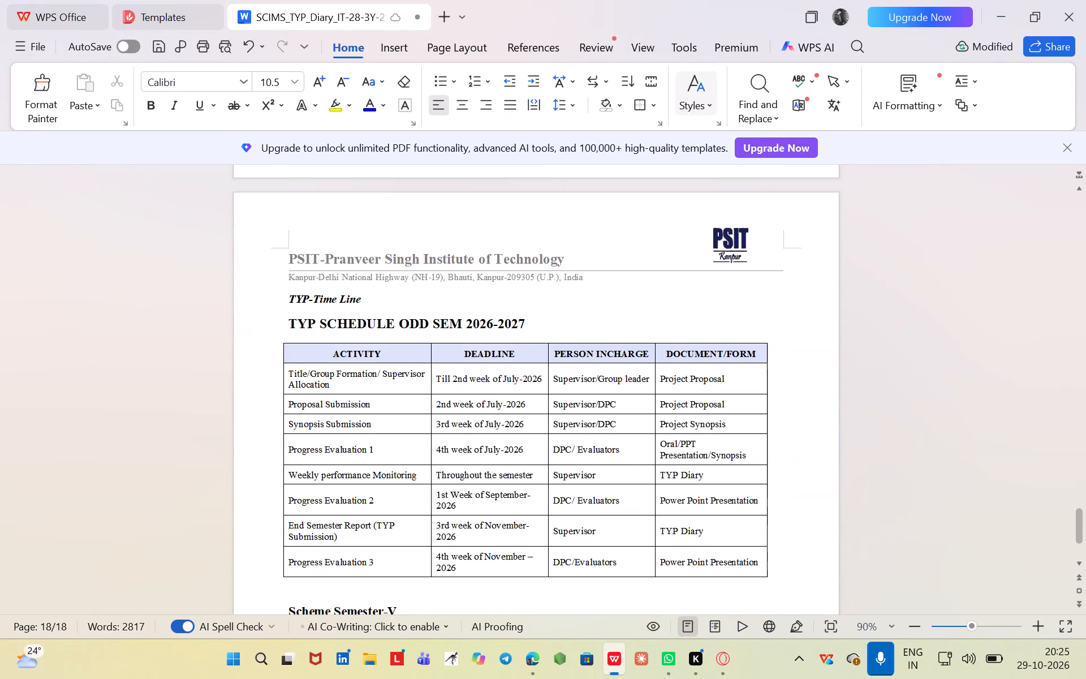
scroll(462, 431, up, 9)
scroll(462, 431, up, 13)
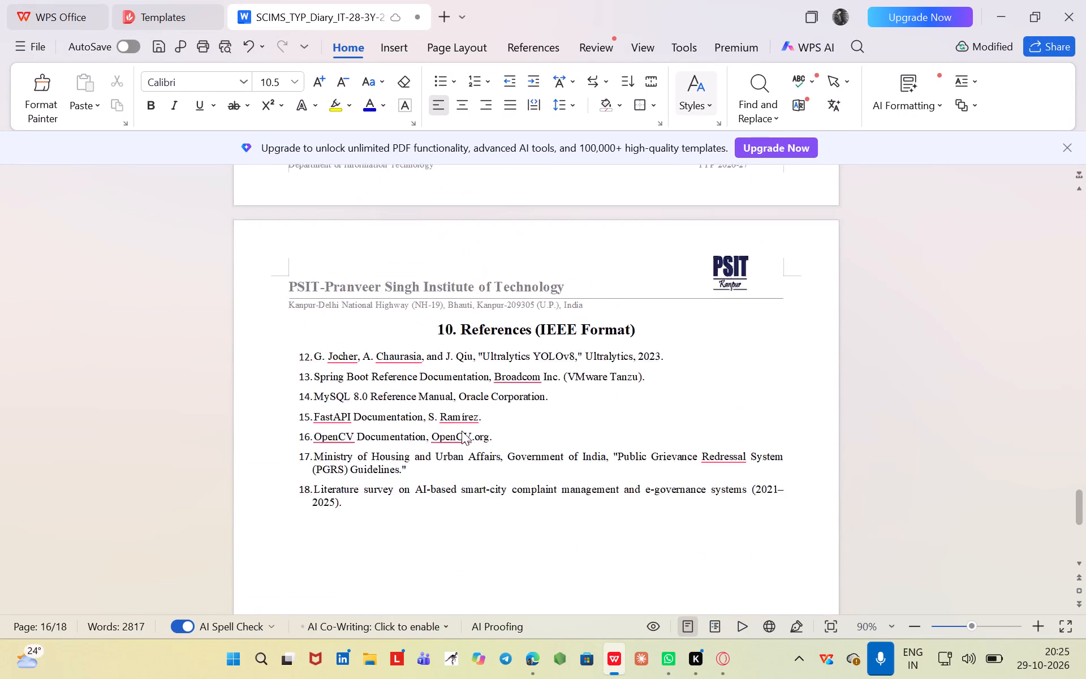
scroll(462, 431, up, 5)
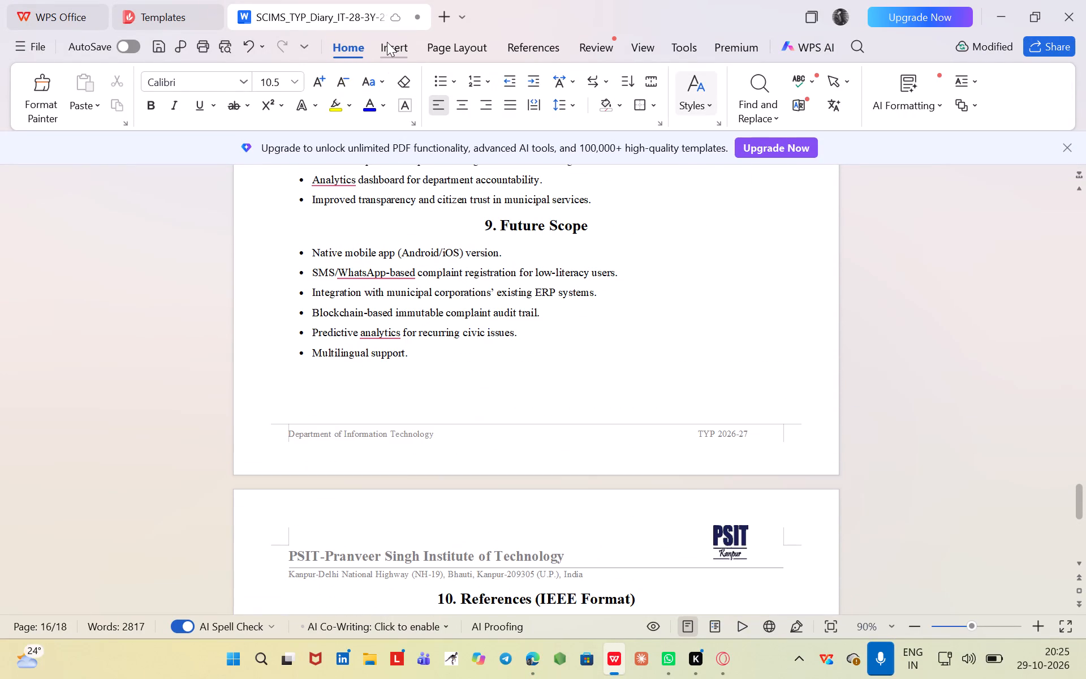
click(387, 42)
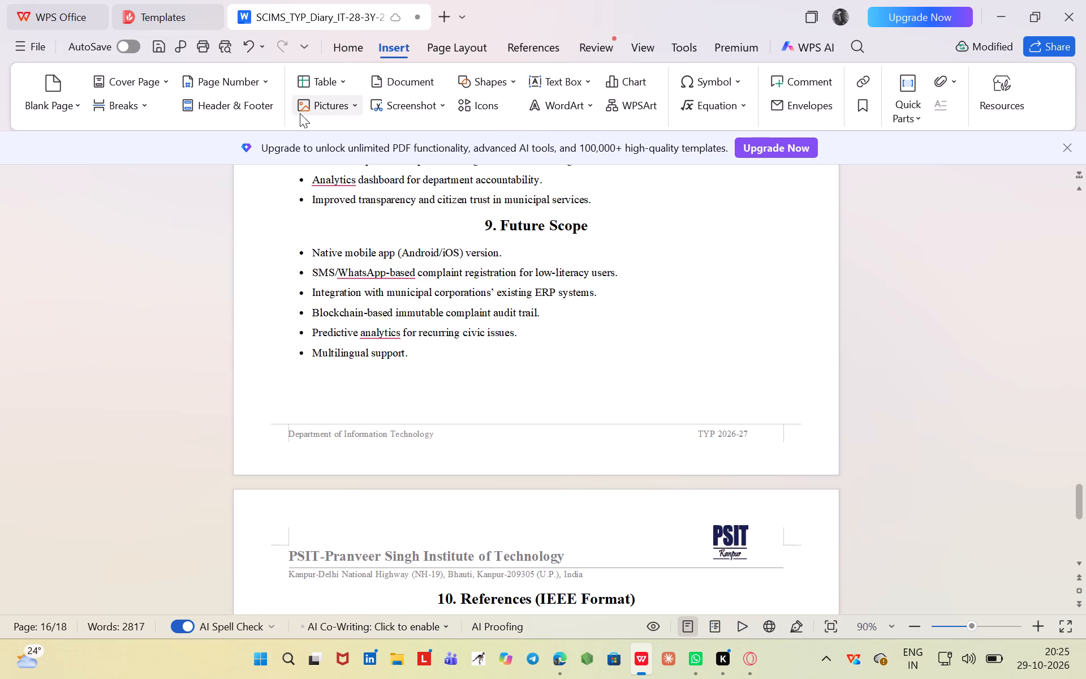
click(250, 114)
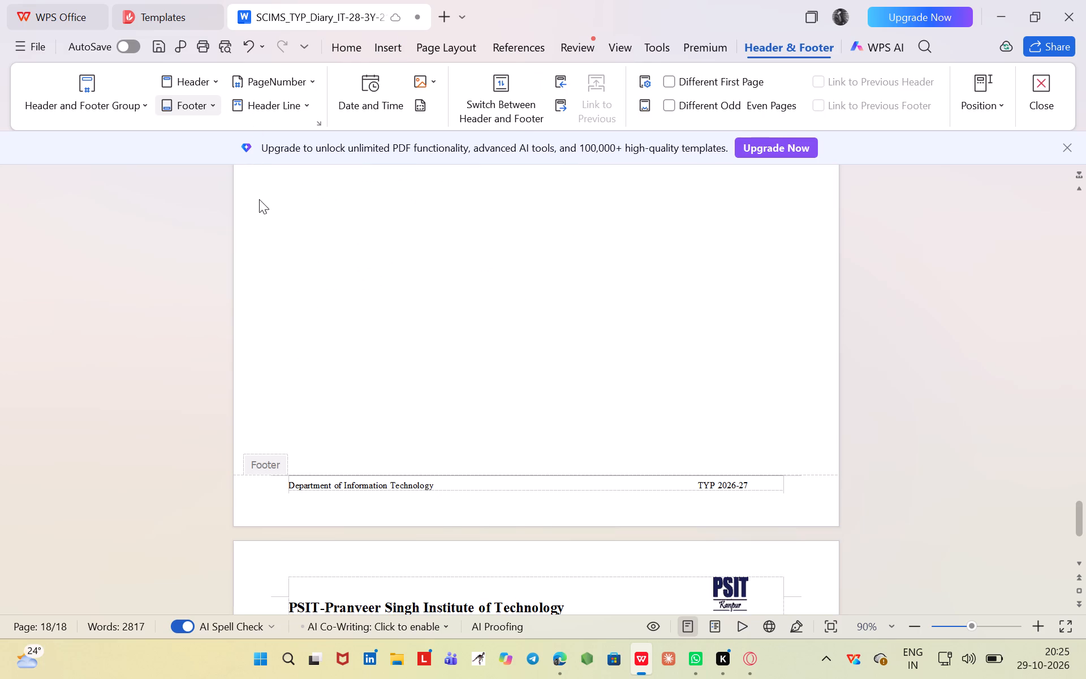
Select the blank space between the institute name and the PSIT logo in the References page header.
scroll(455, 397, up, 12)
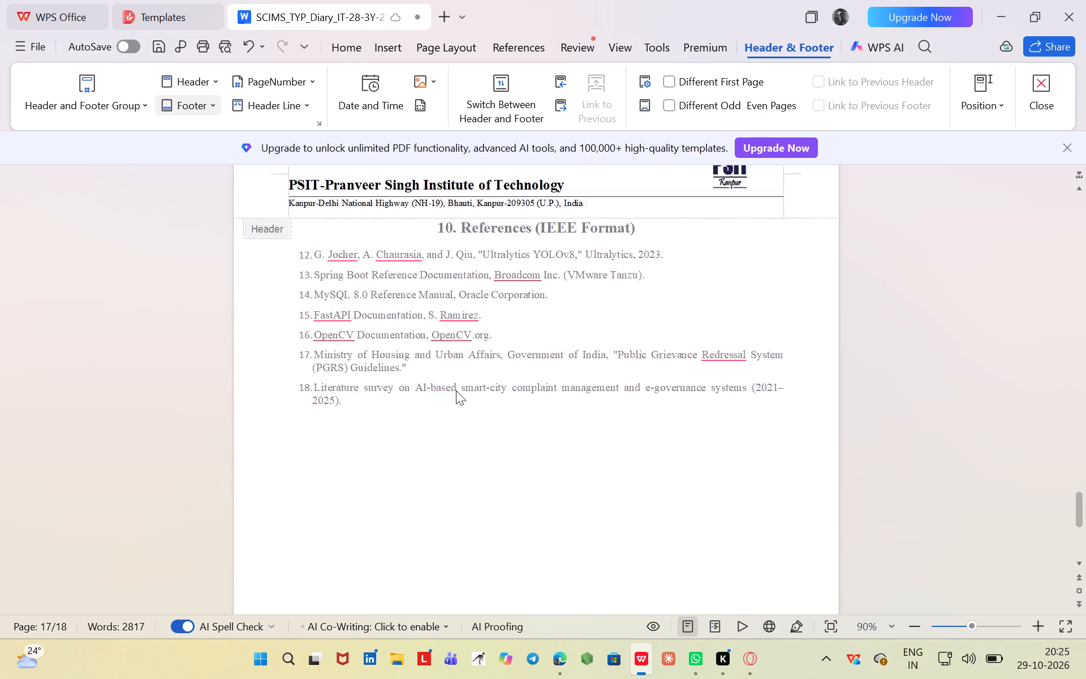
scroll(456, 390, up, 4)
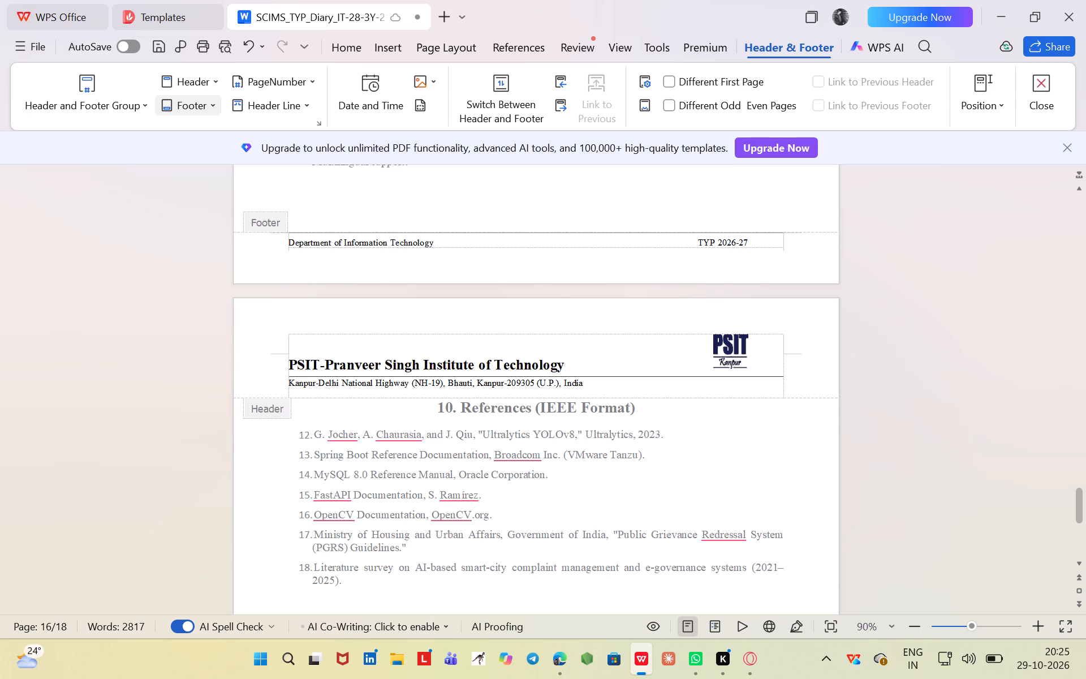
click(585, 368)
click(587, 372)
click(589, 374)
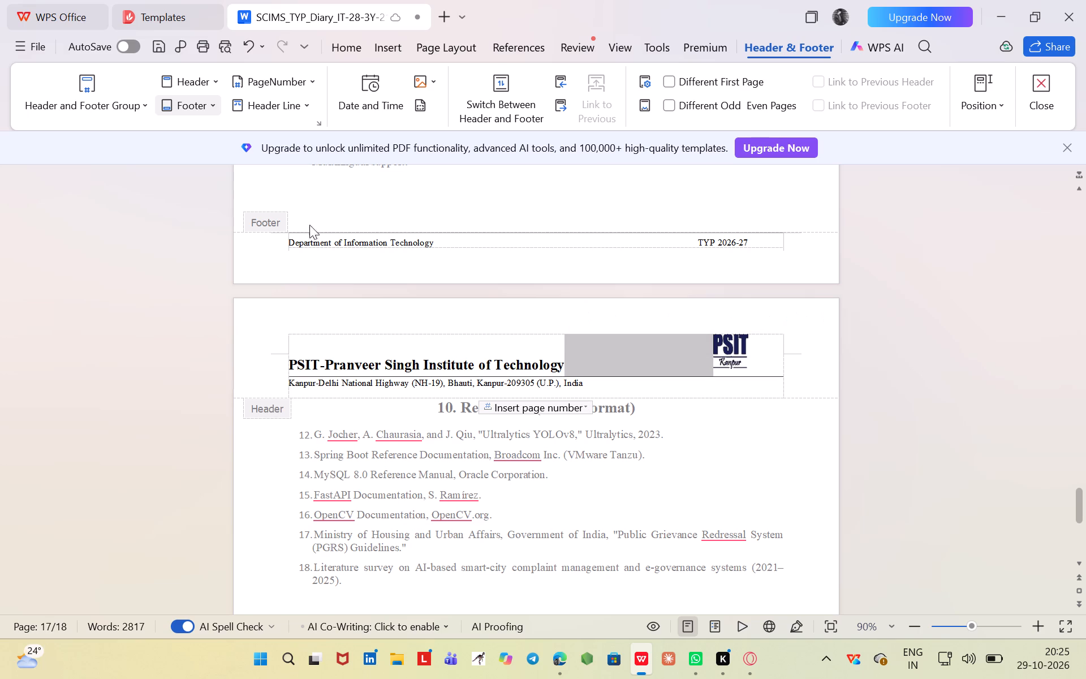
Remove the line beneath the institute name in the page header by setting the header line to No Line.
click(212, 81)
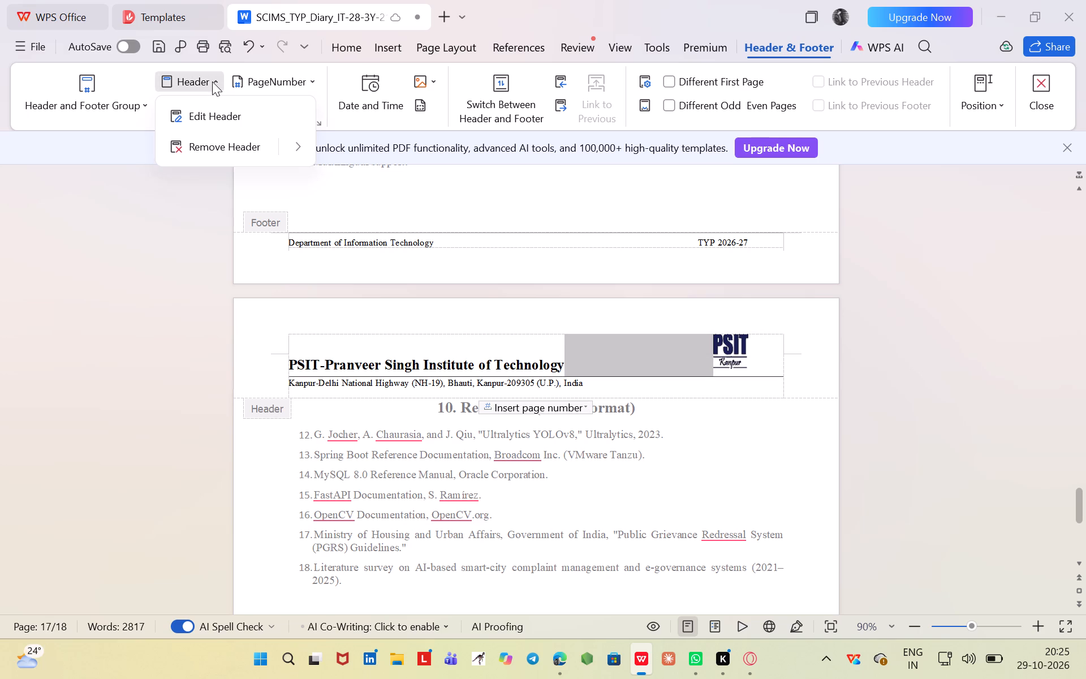
click(223, 124)
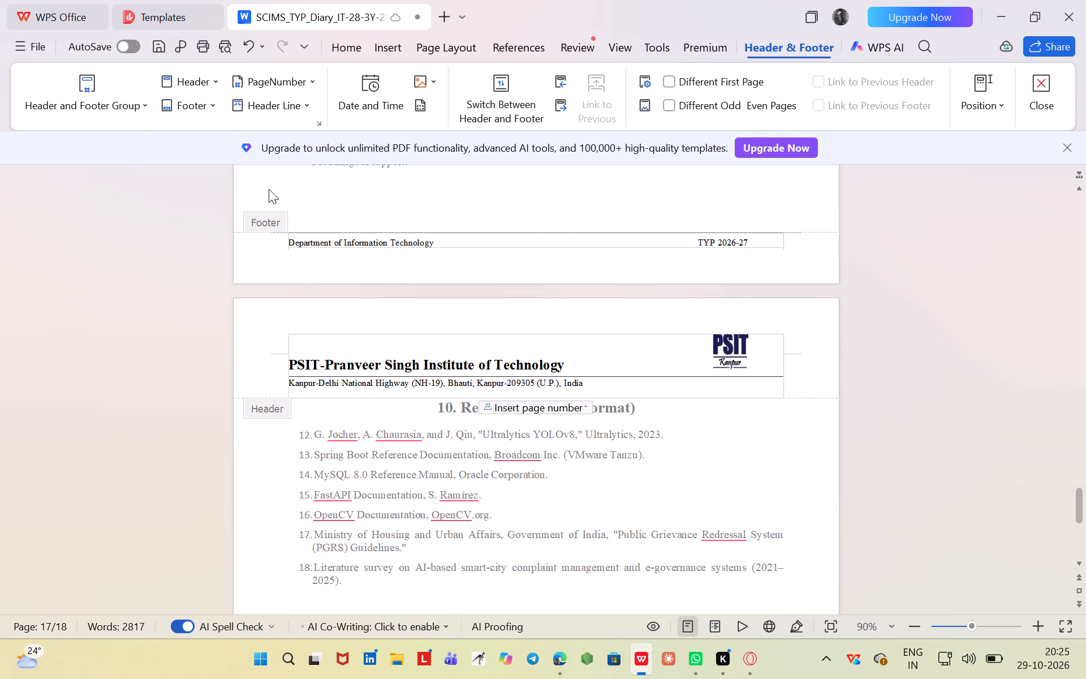
click(261, 108)
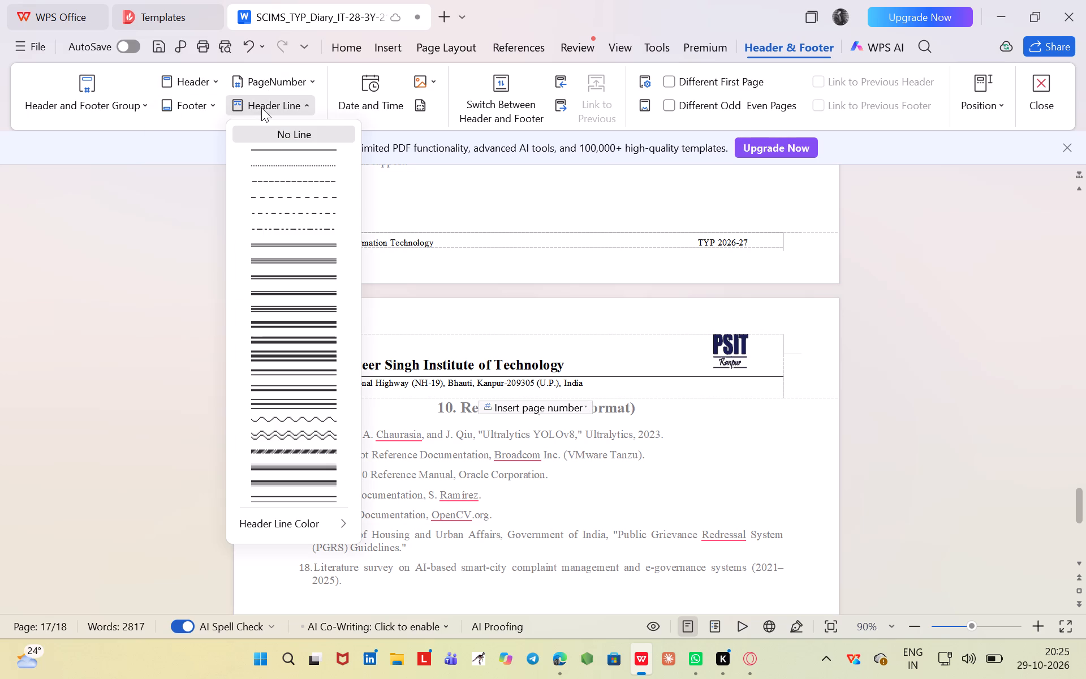
click(299, 519)
click(288, 135)
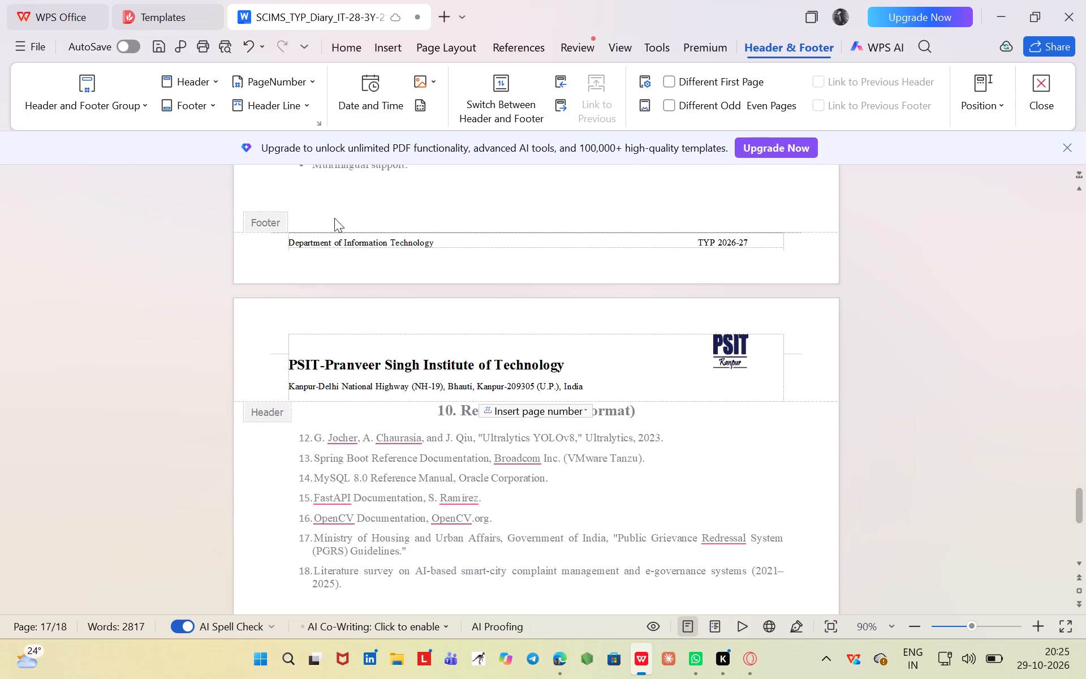
Examine the header and footer from the References page through the final TYP schedule and Scheme Semester-V page.
click(700, 424)
scroll(700, 424, down, 15)
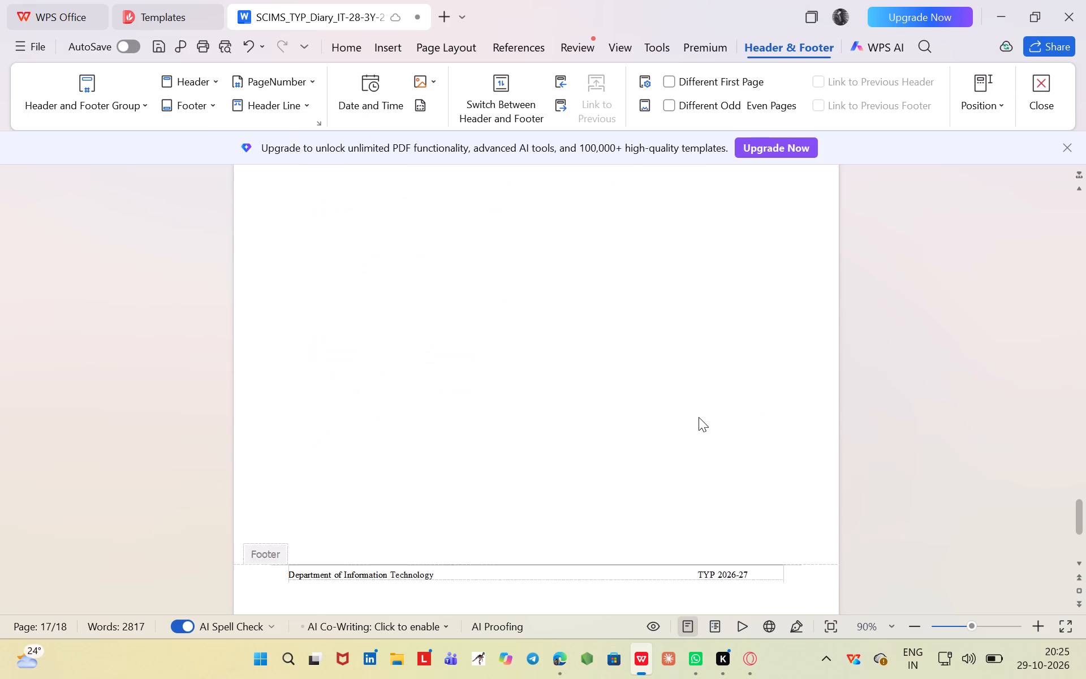
scroll(699, 417, down, 2)
scroll(702, 515, down, 7)
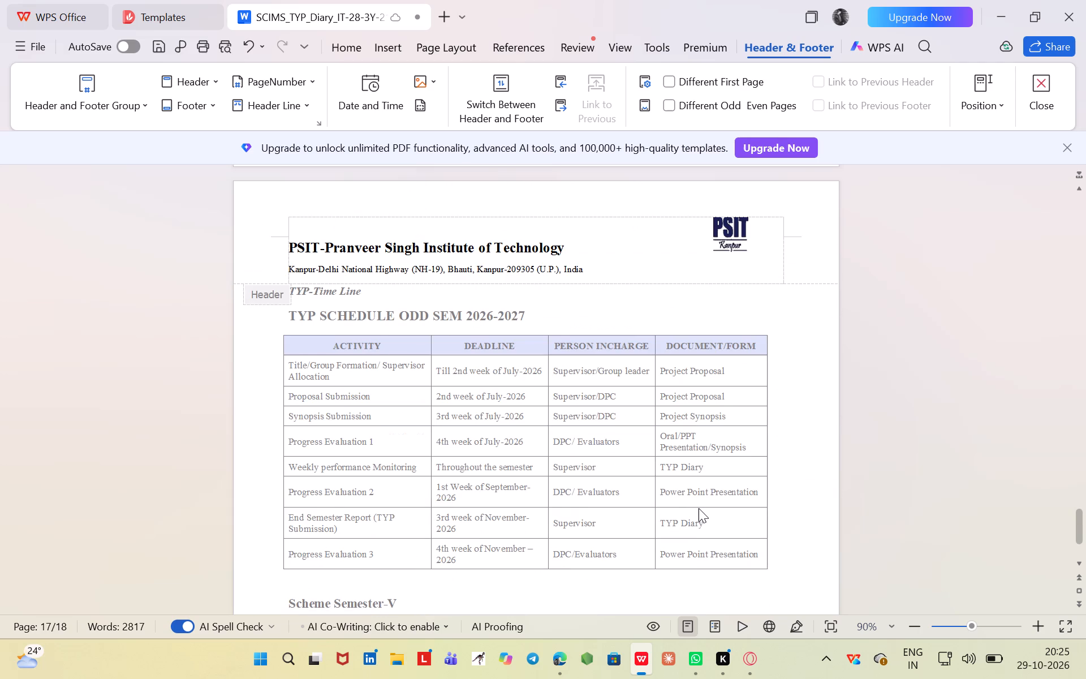
scroll(699, 508, down, 20)
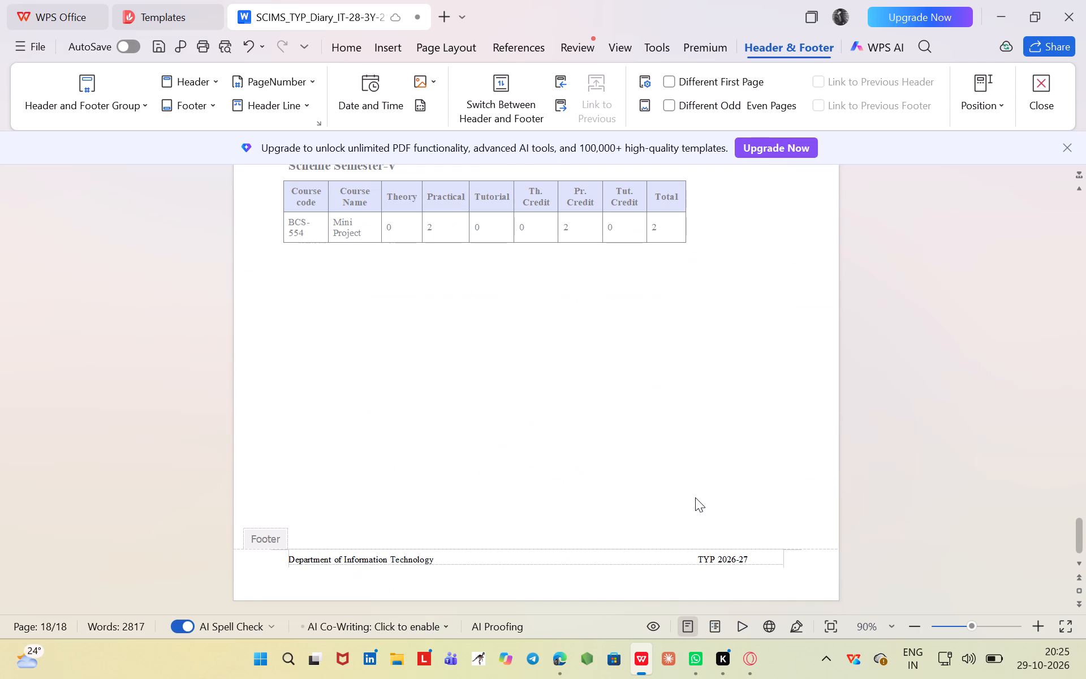
scroll(695, 497, down, 10)
scroll(785, 256, up, 5)
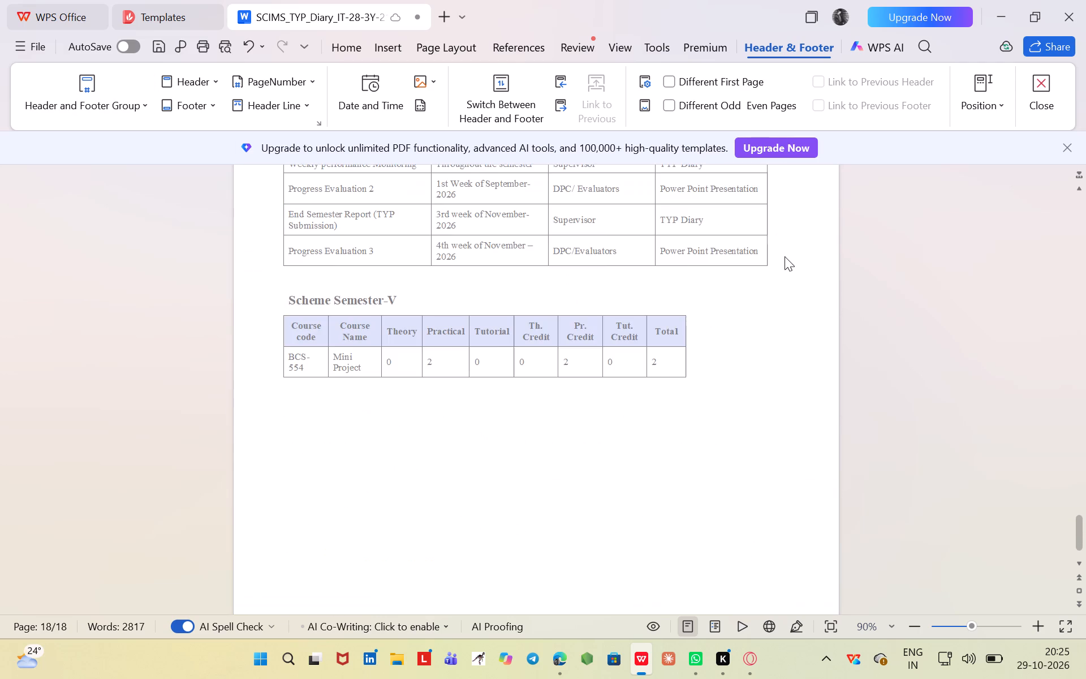
scroll(785, 256, up, 4)
scroll(951, 253, up, 4)
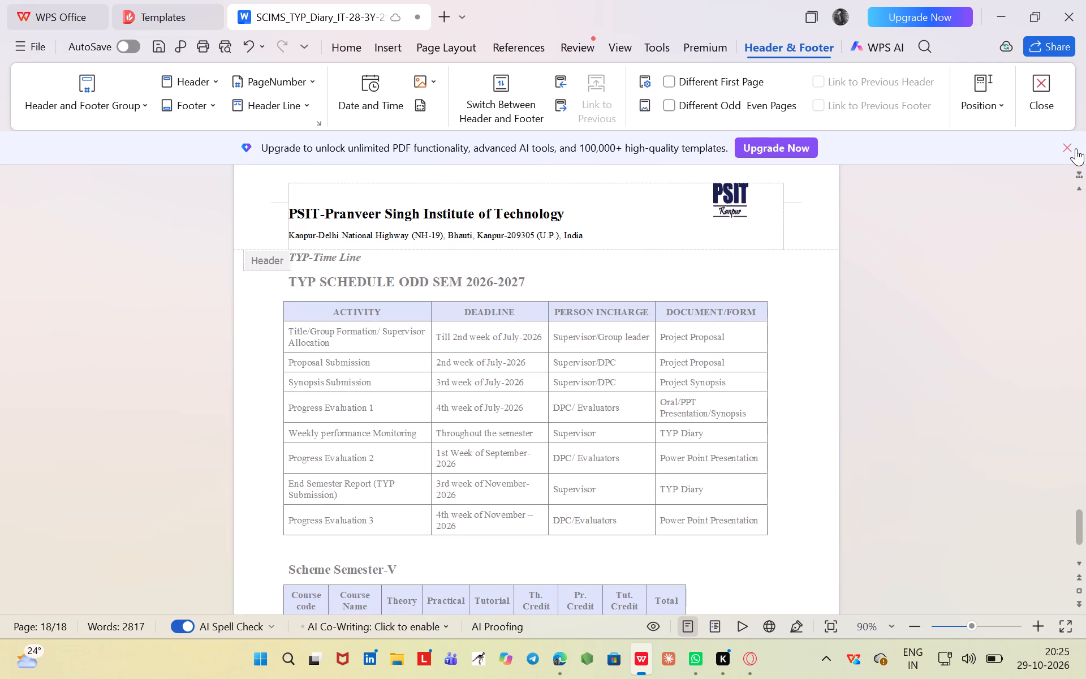
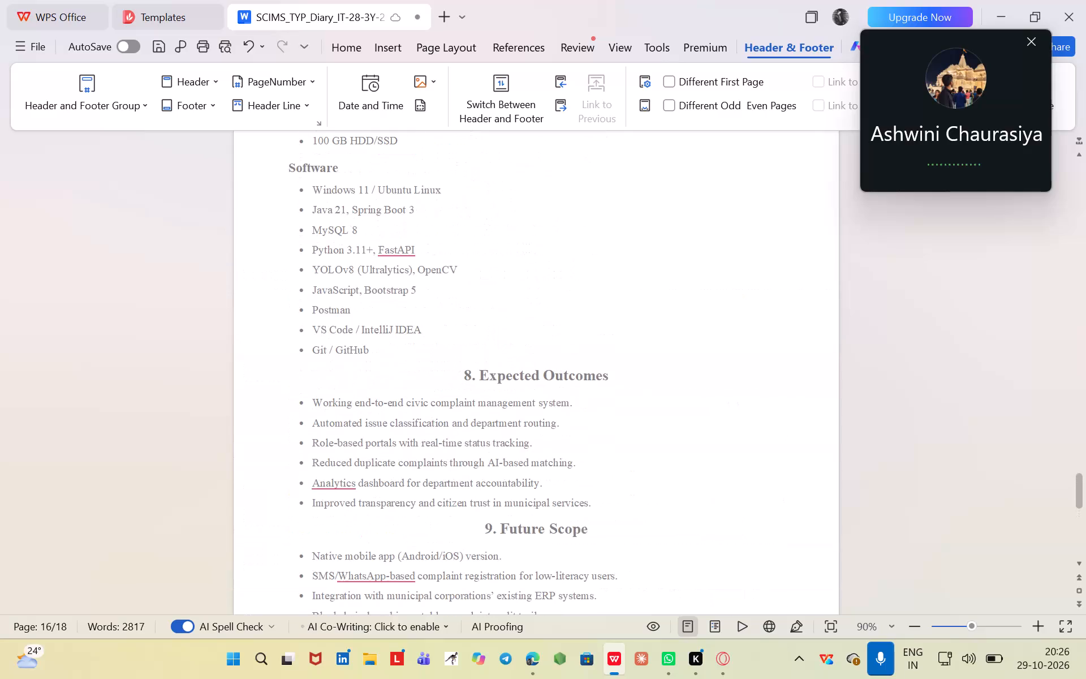
Review the page headers and footers from the Tools & Technologies section back to the Project Synopsis title page.
scroll(459, 533, up, 12)
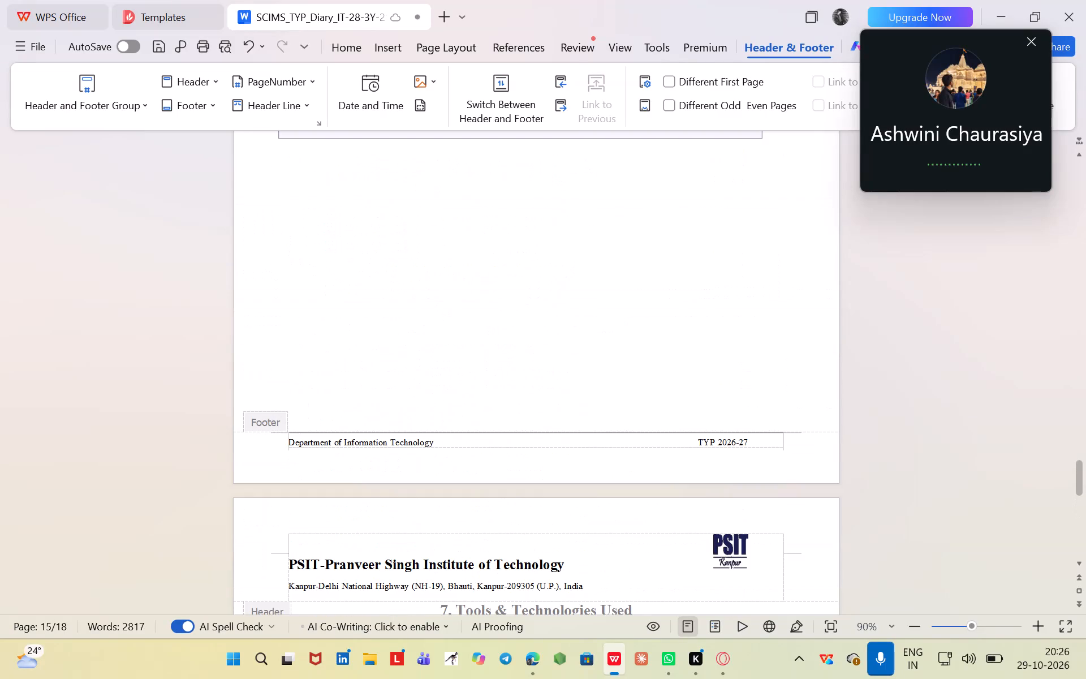
scroll(459, 533, up, 8)
scroll(459, 533, up, 14)
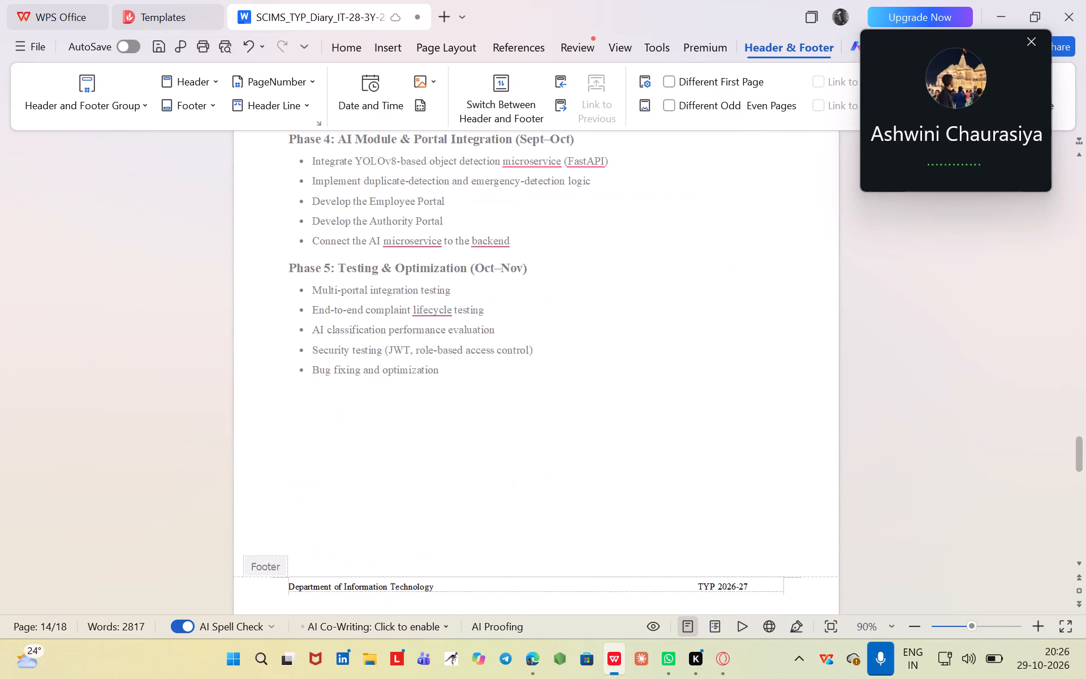
scroll(459, 533, up, 20)
scroll(459, 533, up, 16)
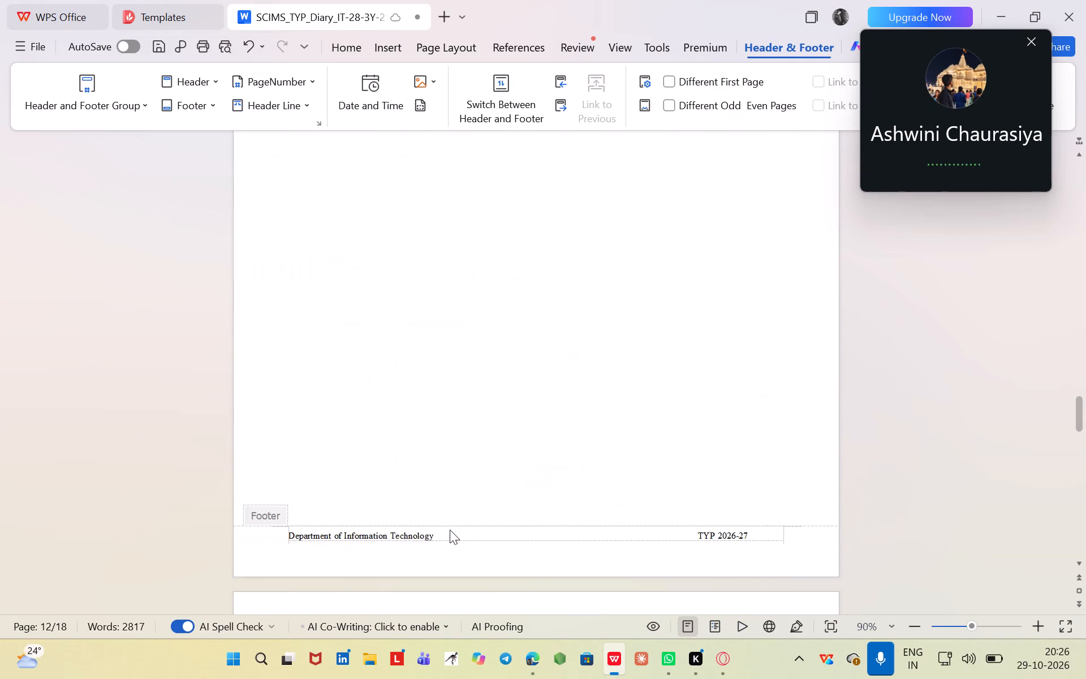
scroll(450, 530, up, 2)
scroll(450, 530, down, 5)
scroll(449, 530, up, 2)
scroll(448, 530, down, 6)
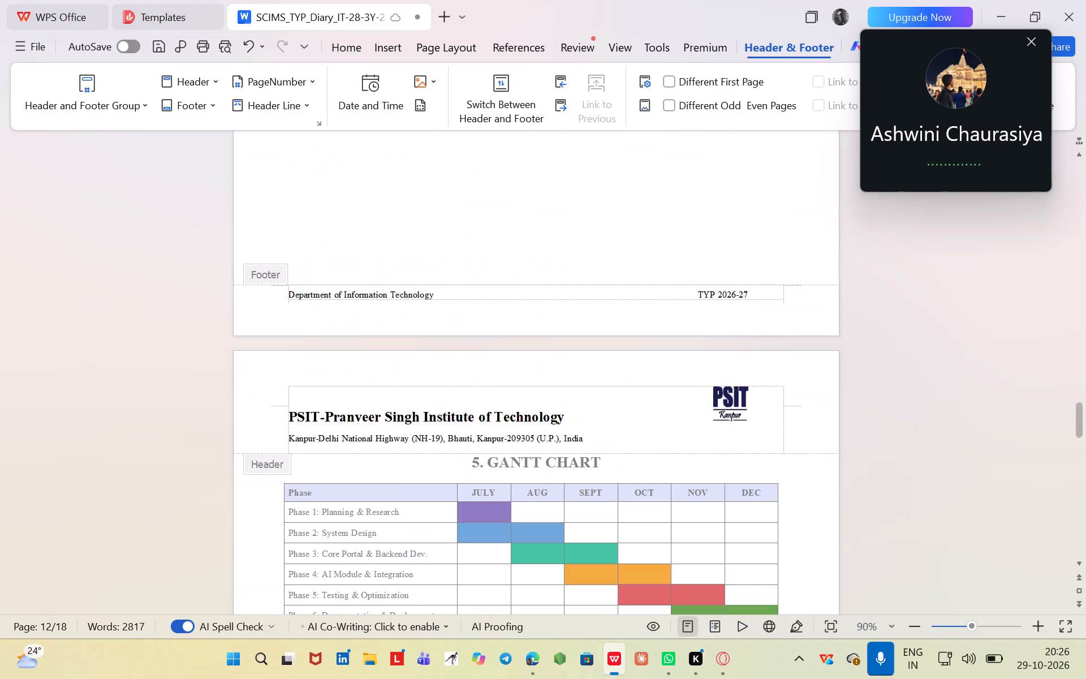
scroll(448, 530, down, 4)
scroll(448, 530, up, 18)
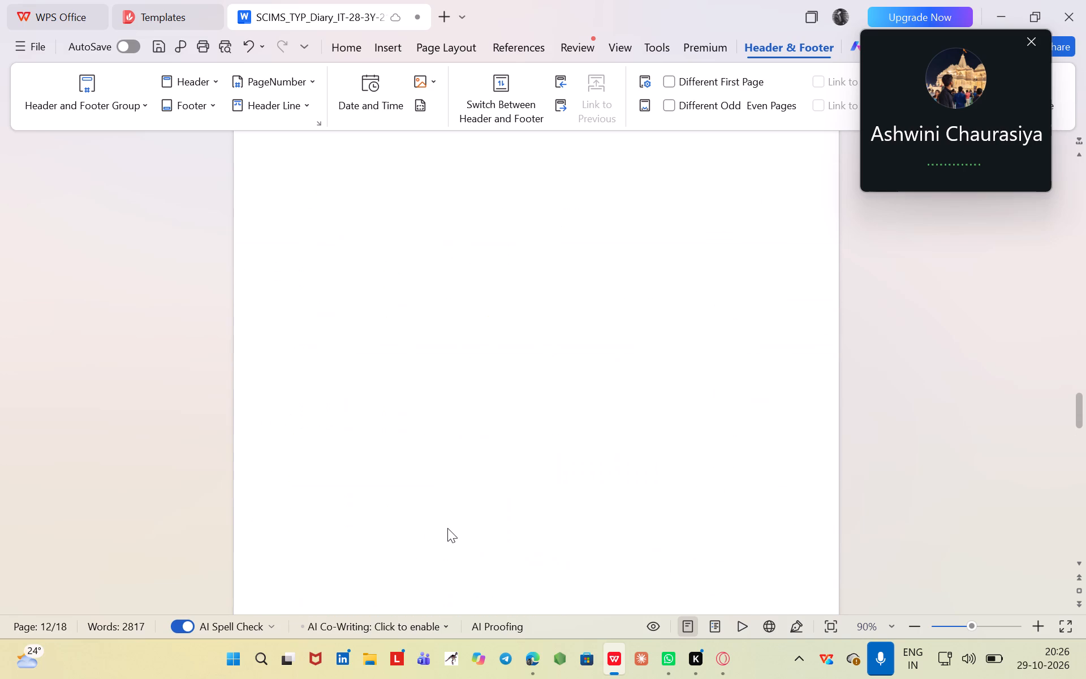
scroll(447, 528, up, 20)
scroll(446, 527, up, 4)
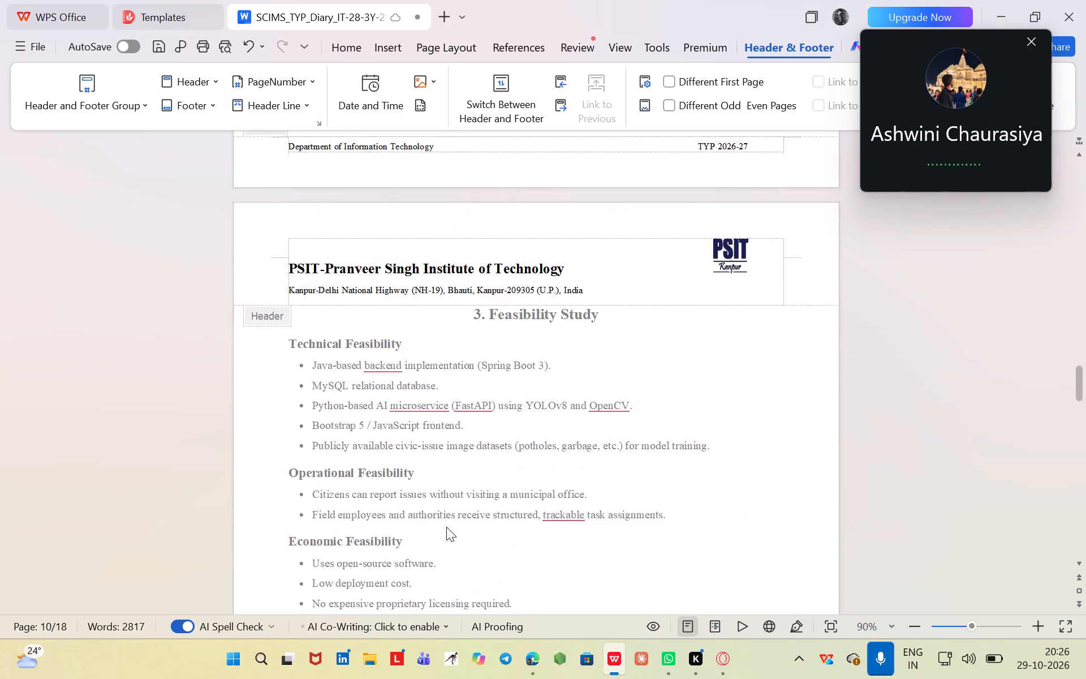
scroll(446, 527, up, 19)
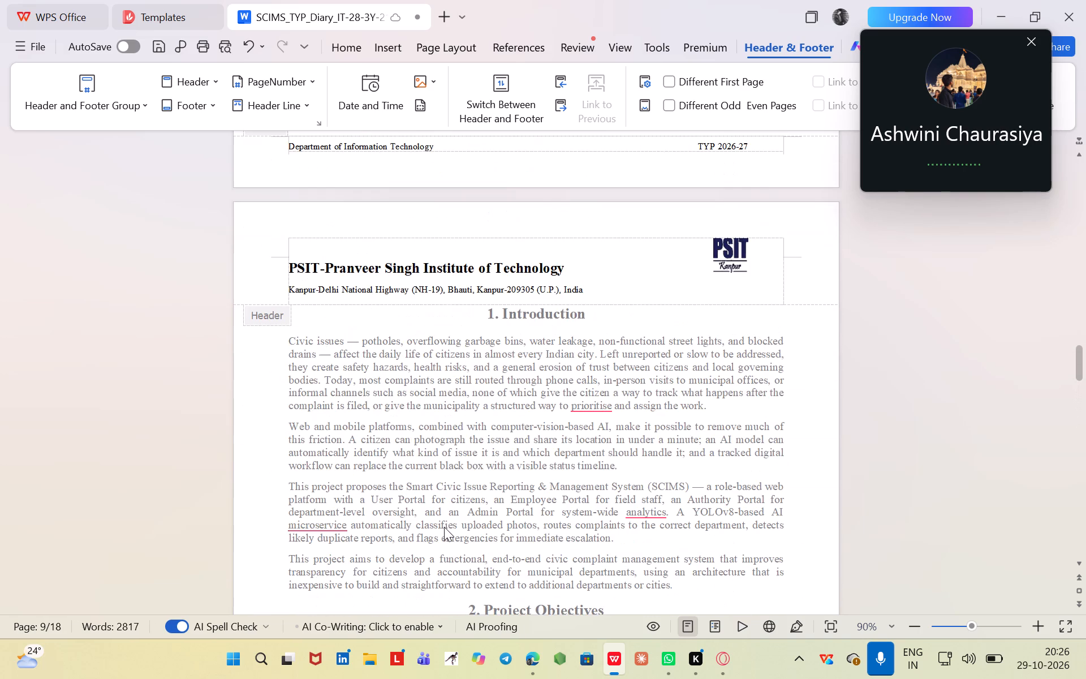
scroll(444, 527, up, 15)
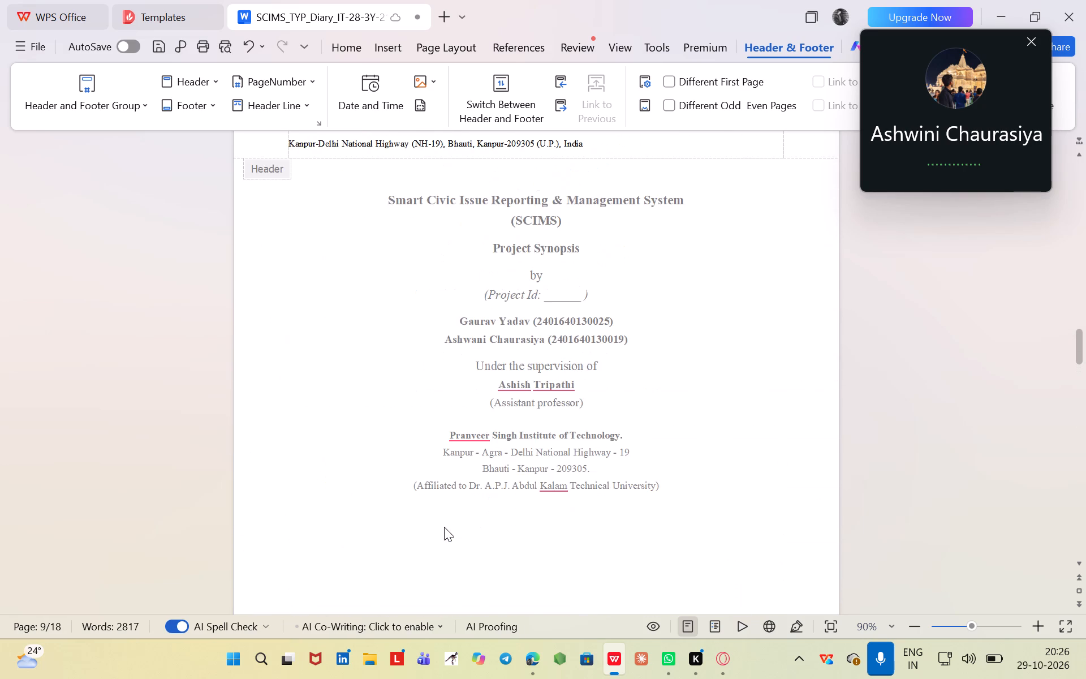
scroll(444, 527, up, 3)
scroll(444, 527, down, 3)
scroll(442, 522, up, 3)
Leave header and footer editing and return to the document's body text.
click(381, 324)
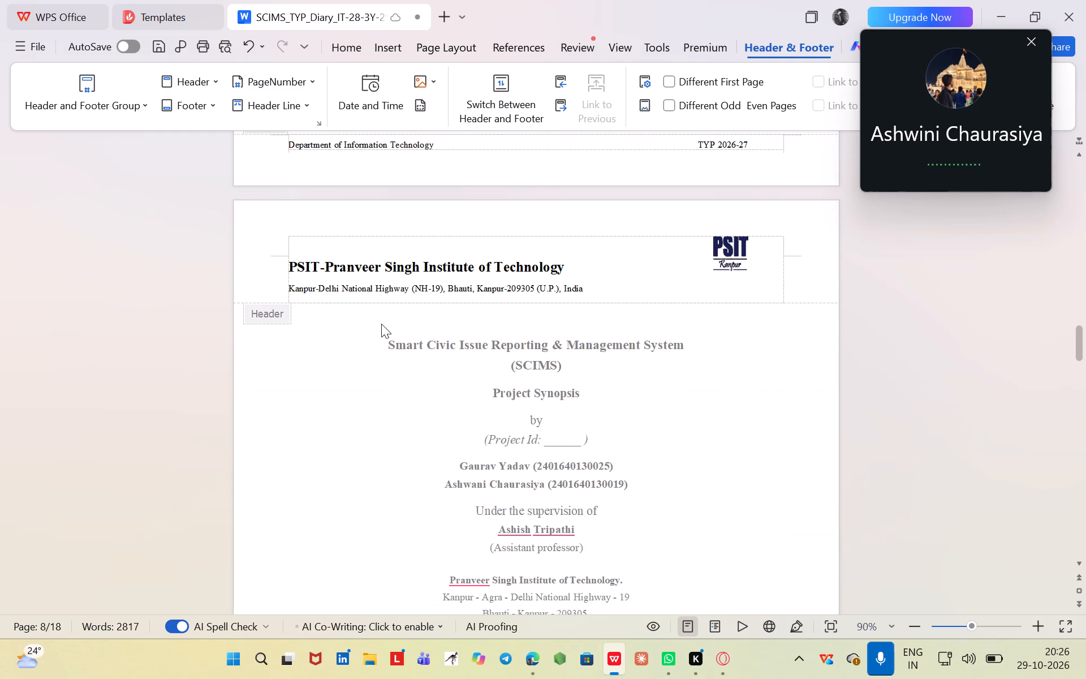
click(339, 430)
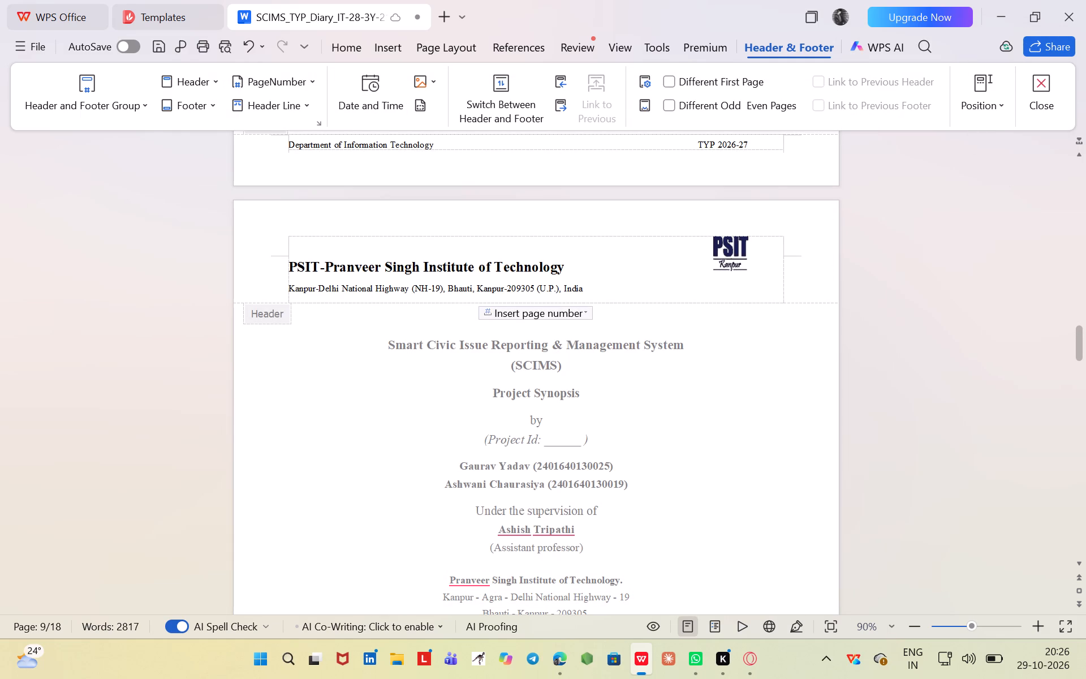
click(591, 347)
double_click(693, 406)
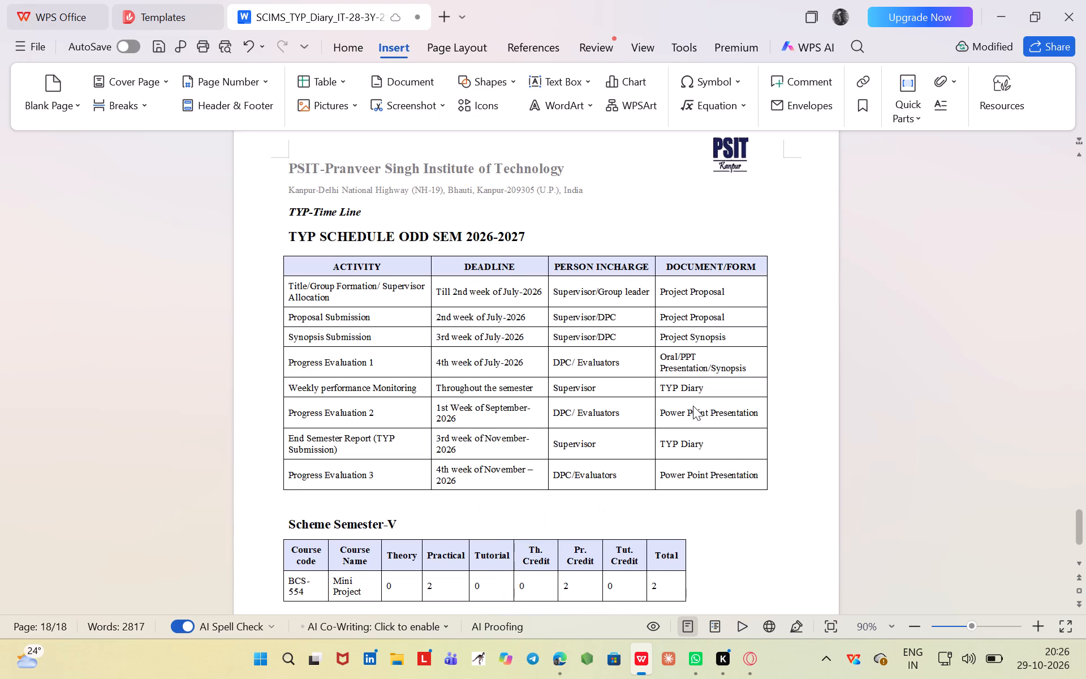
On the Project Synopsis title page, select the lines from the Smart Civic Issue Reporting & Management System title through "by".
scroll(613, 410, up, 19)
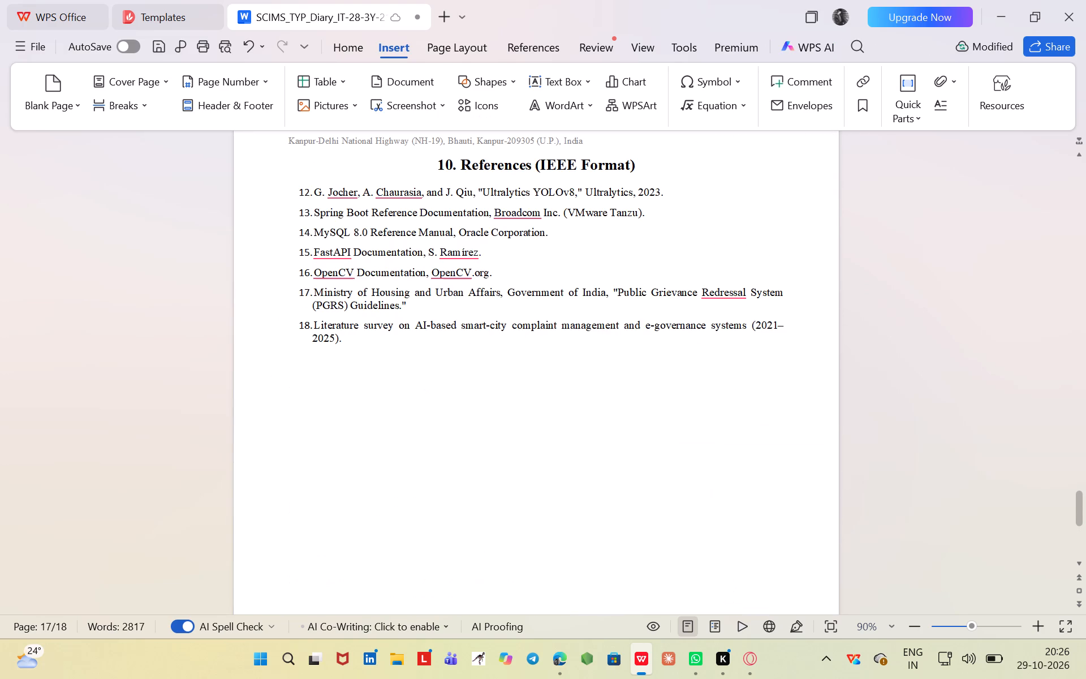
scroll(612, 410, up, 11)
scroll(612, 410, up, 20)
scroll(612, 410, up, 13)
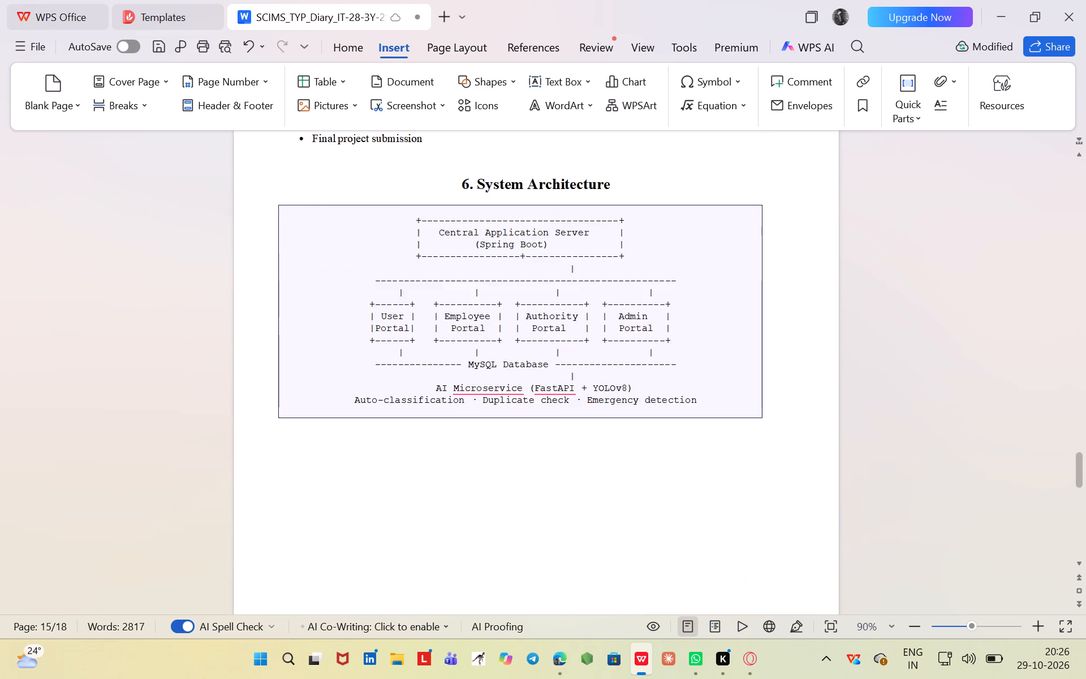
scroll(612, 410, up, 20)
scroll(612, 410, up, 12)
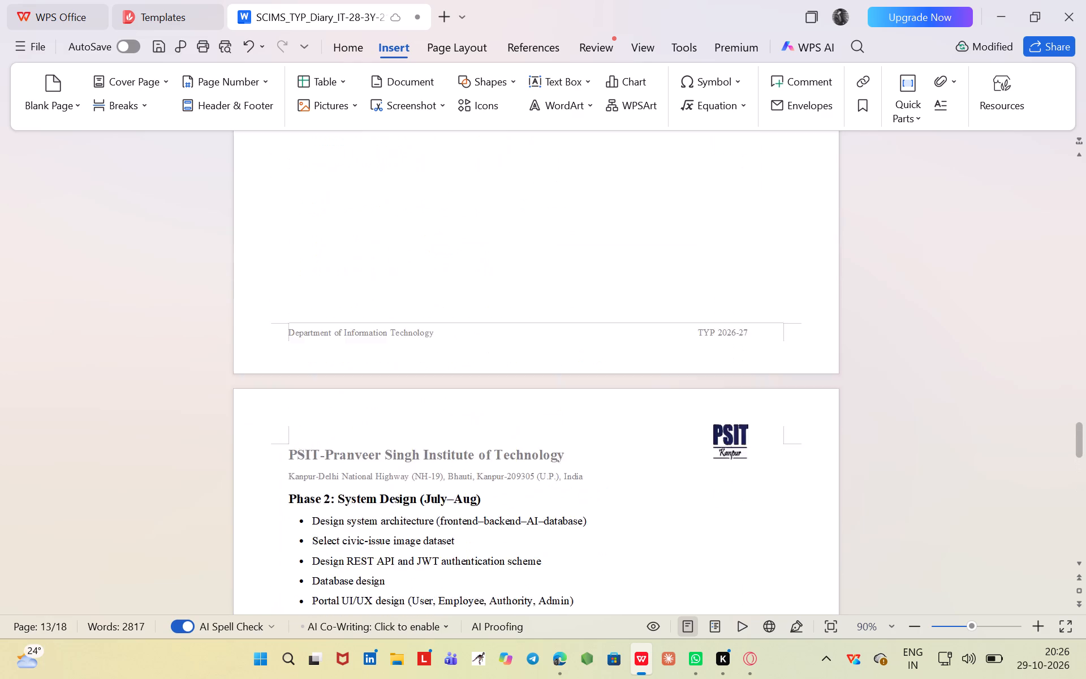
scroll(611, 406, up, 13)
scroll(607, 401, up, 16)
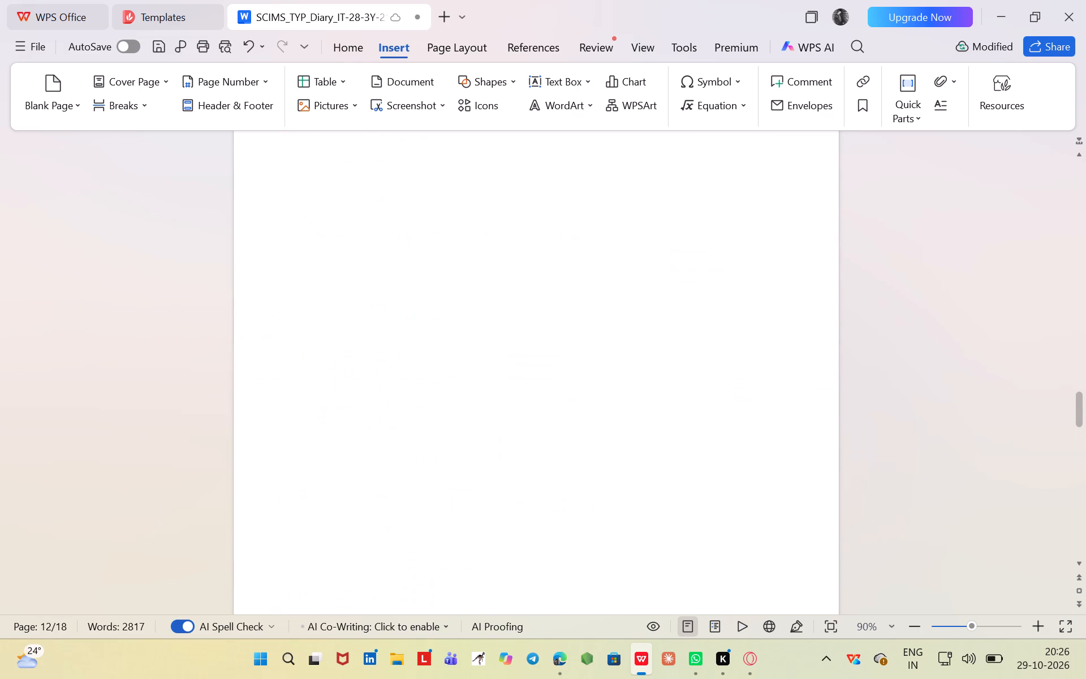
scroll(607, 400, up, 13)
scroll(607, 400, up, 13)
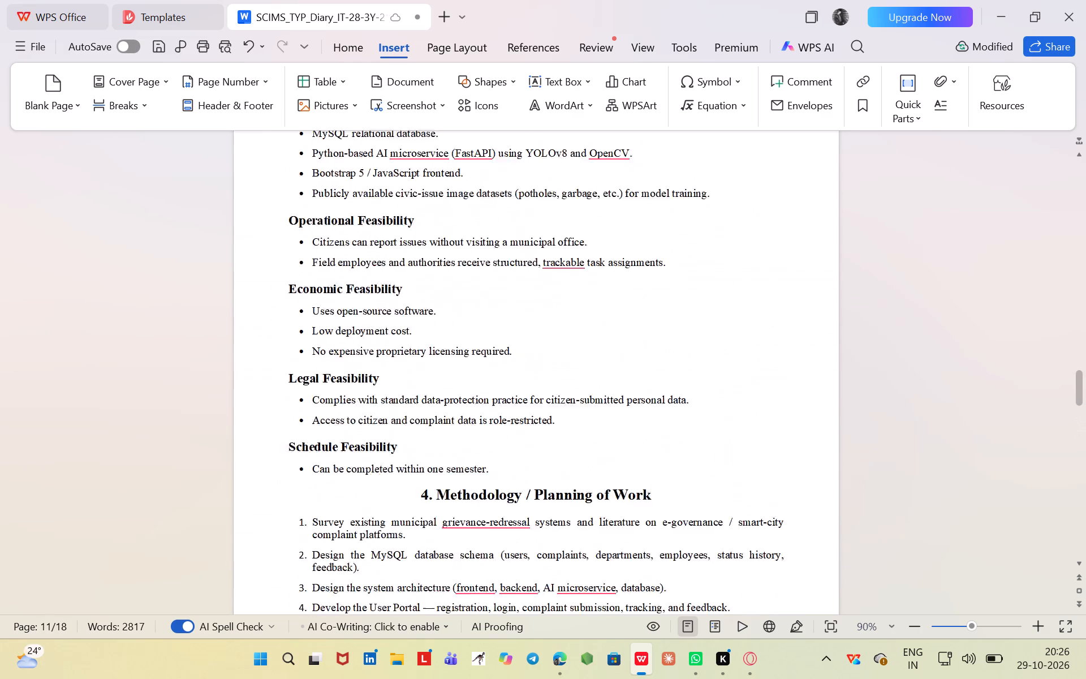
scroll(607, 400, up, 7)
scroll(607, 400, up, 16)
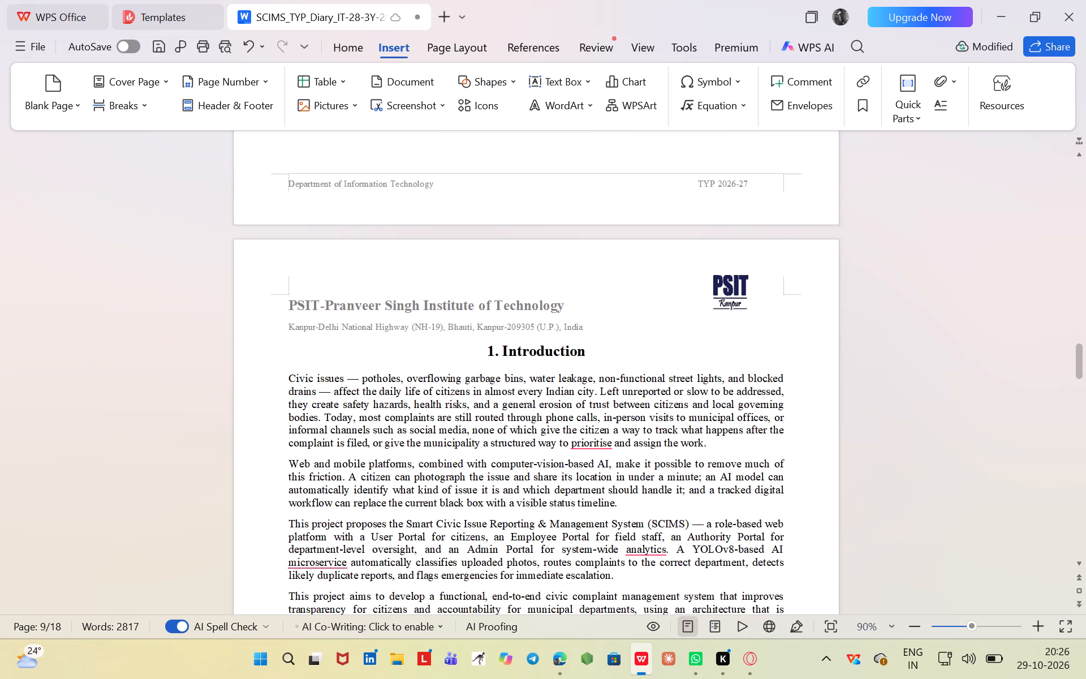
scroll(607, 399, down, 7)
scroll(607, 399, up, 4)
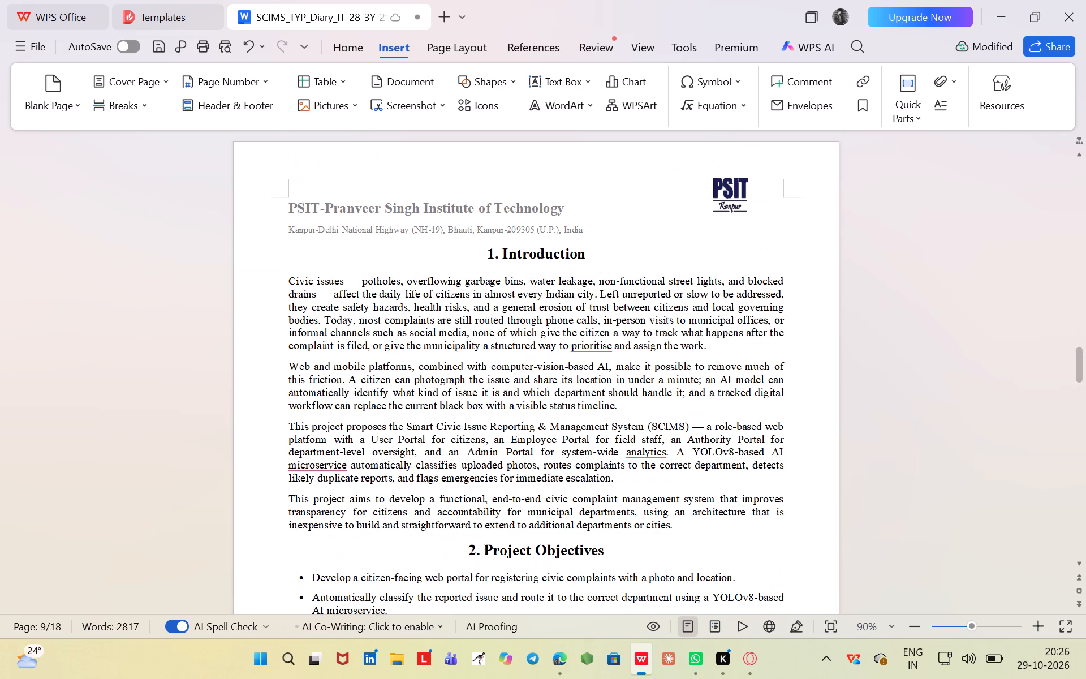
scroll(607, 399, up, 19)
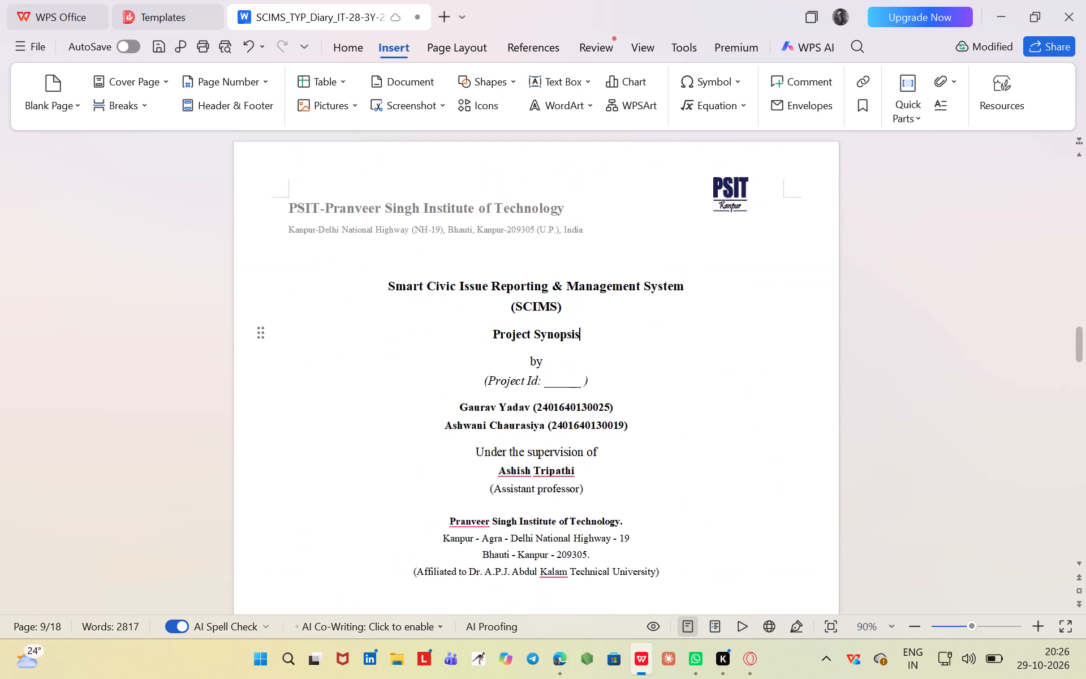
drag(382, 280, 449, 389)
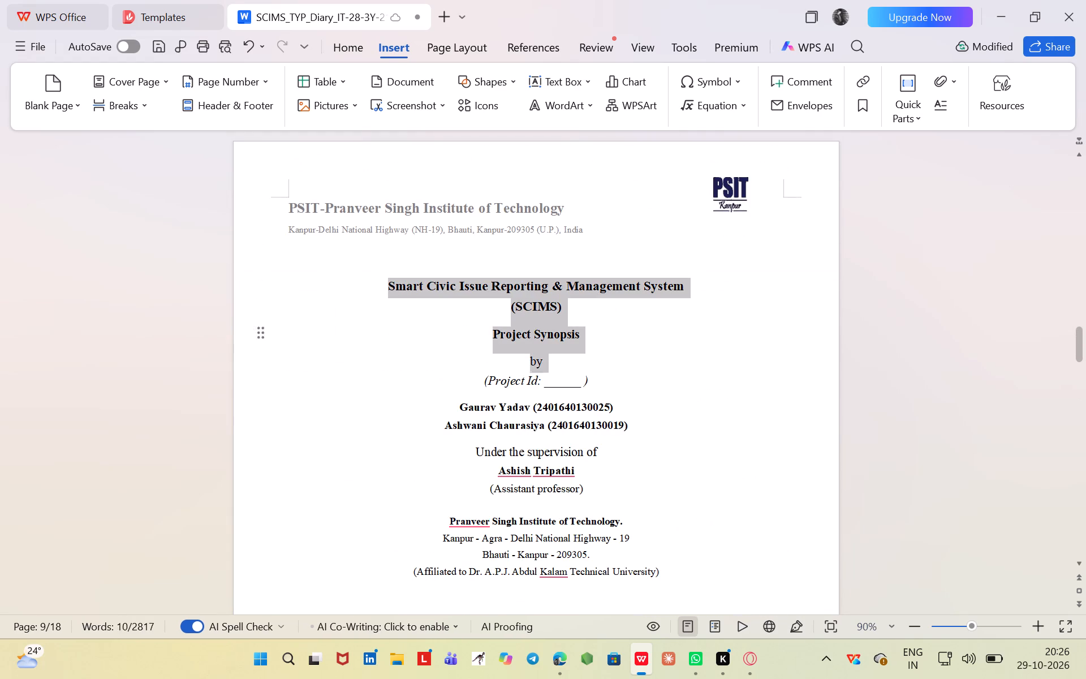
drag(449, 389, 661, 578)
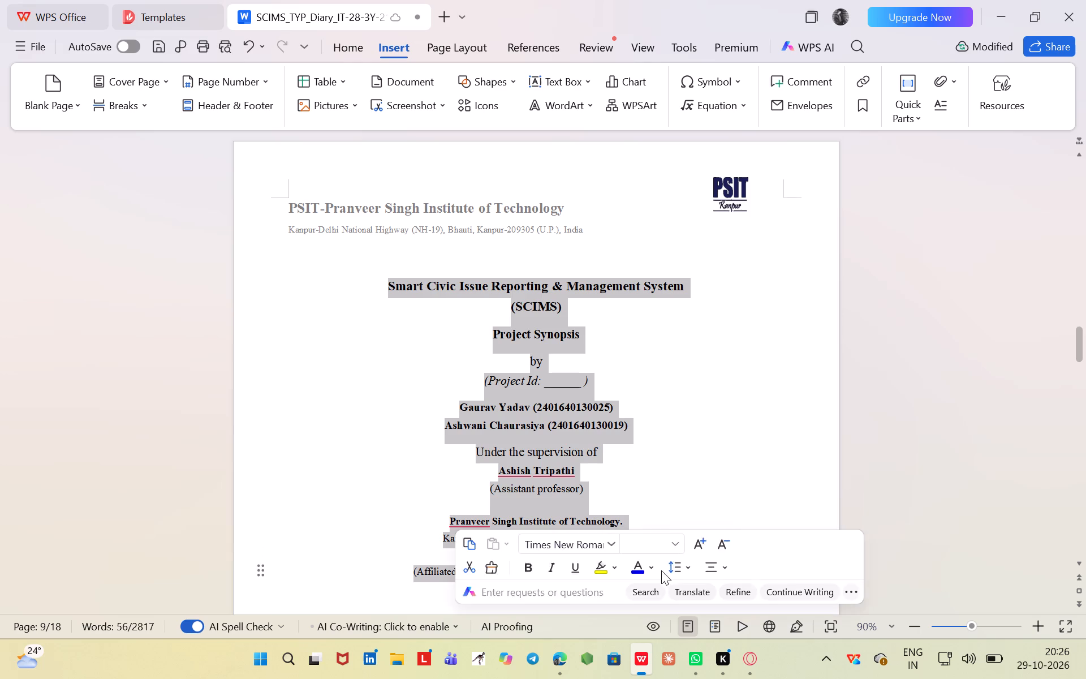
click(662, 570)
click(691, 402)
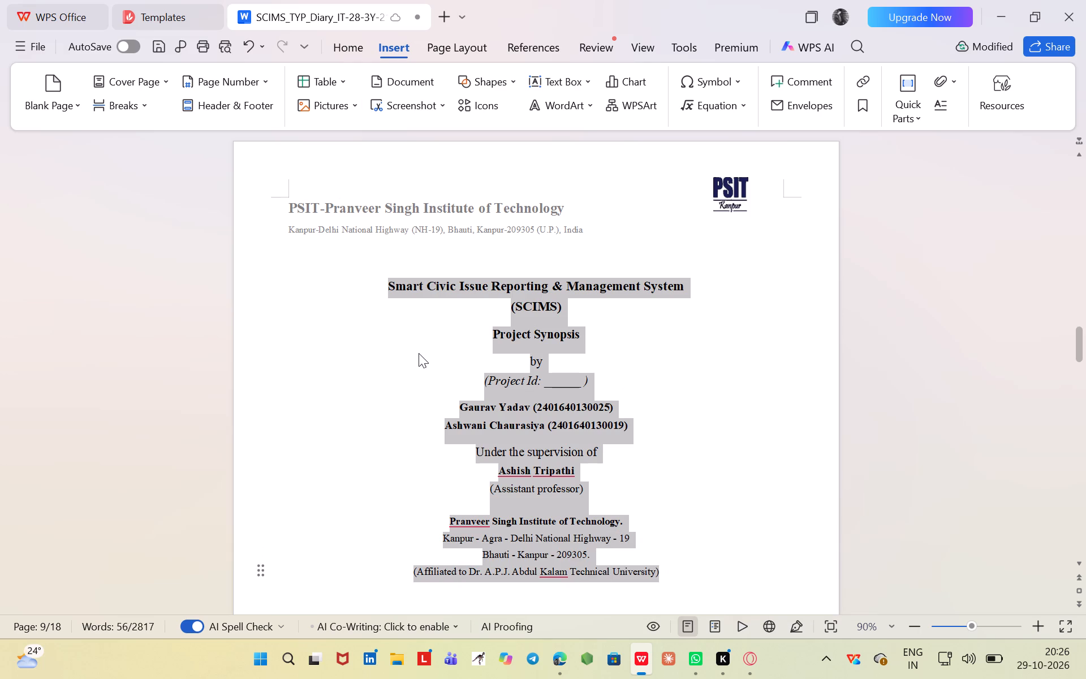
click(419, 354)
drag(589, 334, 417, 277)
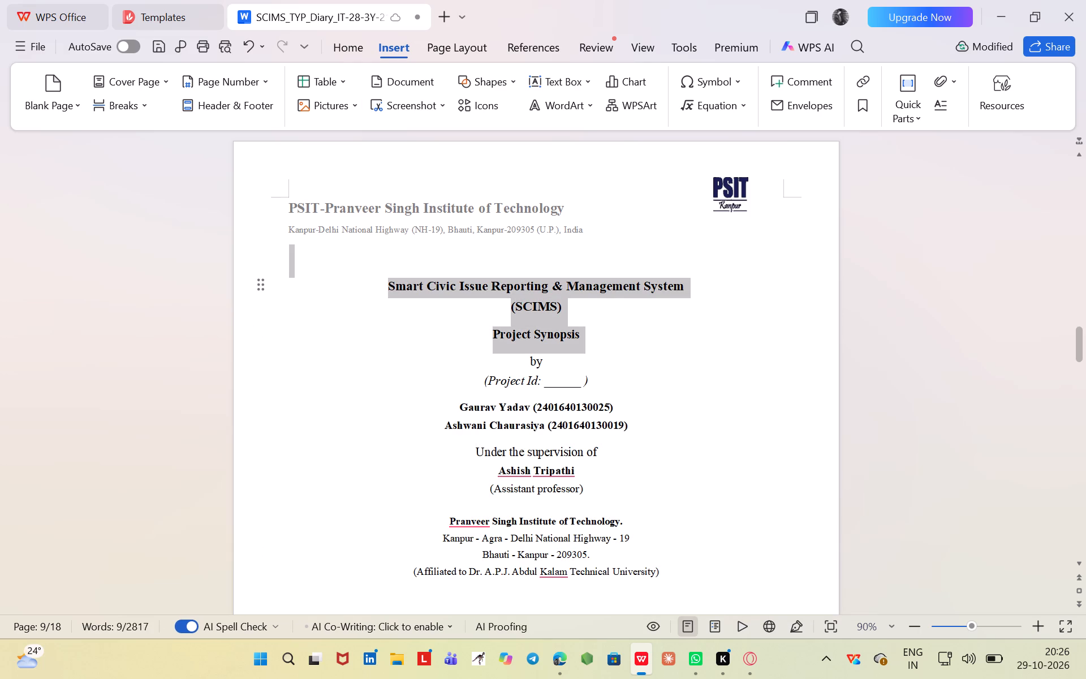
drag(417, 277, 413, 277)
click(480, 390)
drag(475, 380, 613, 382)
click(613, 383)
Set the font size to 12 for the synopsis title page text from "(Assistant professor)" through the university affiliation line.
scroll(597, 432, down, 2)
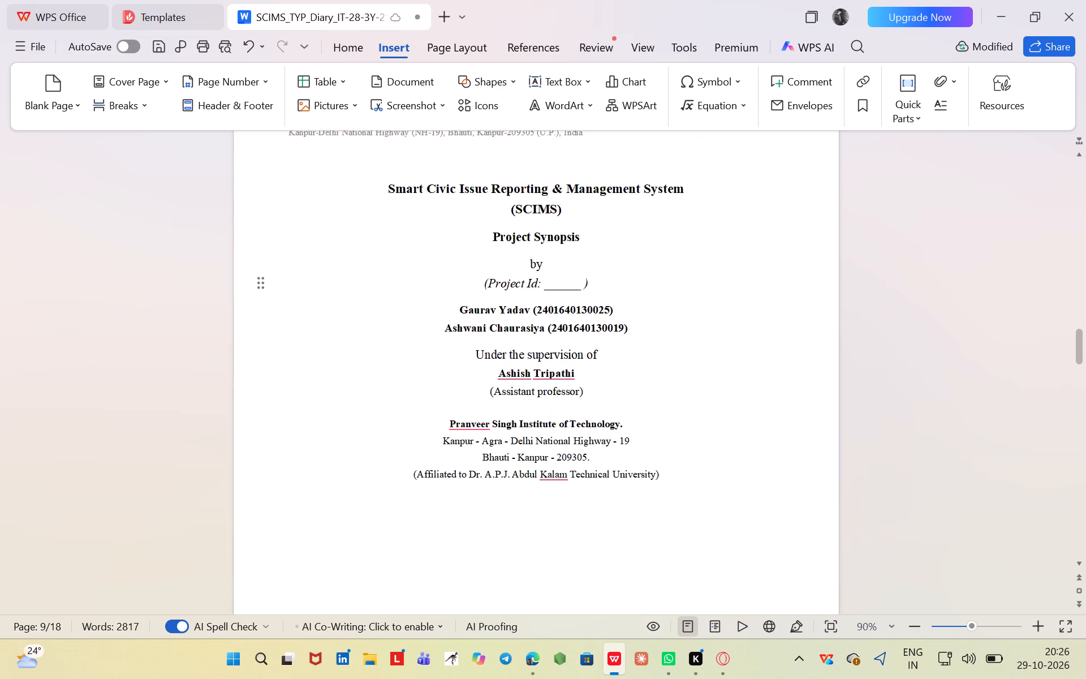
scroll(597, 432, up, 3)
scroll(597, 432, down, 5)
drag(442, 321, 656, 376)
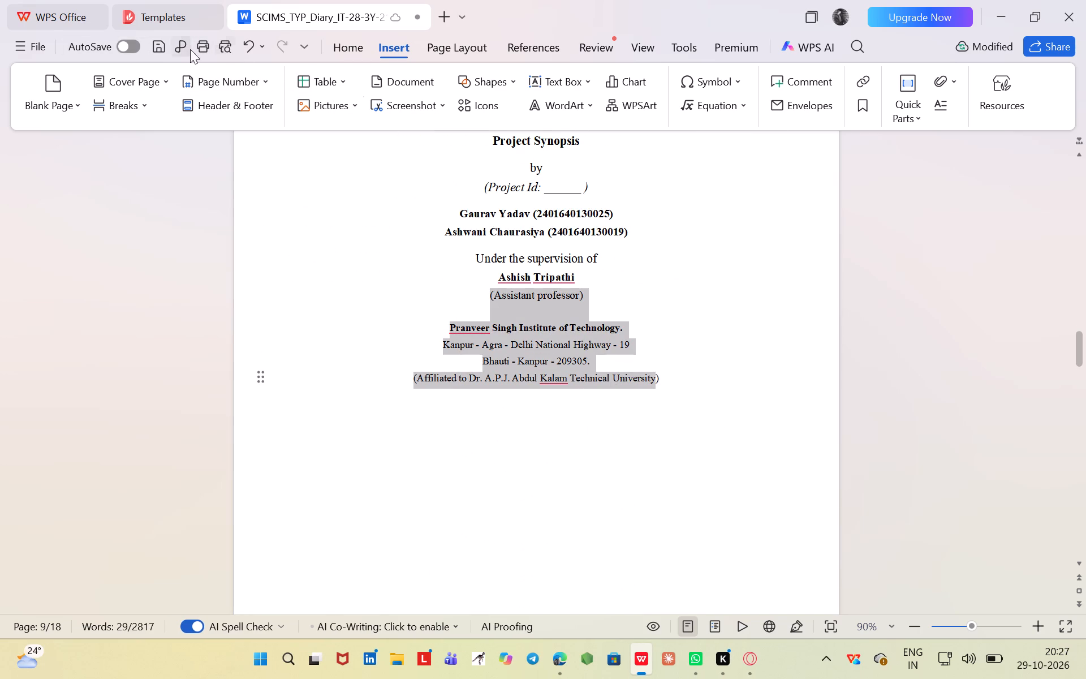
click(344, 49)
click(300, 86)
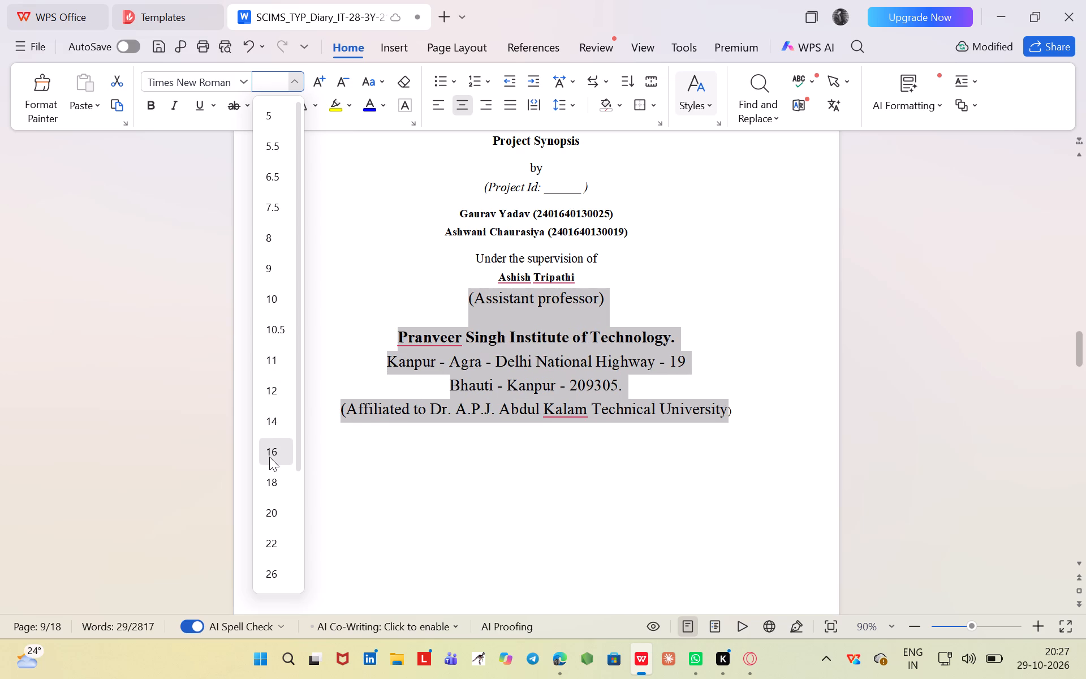
click(275, 391)
click(429, 470)
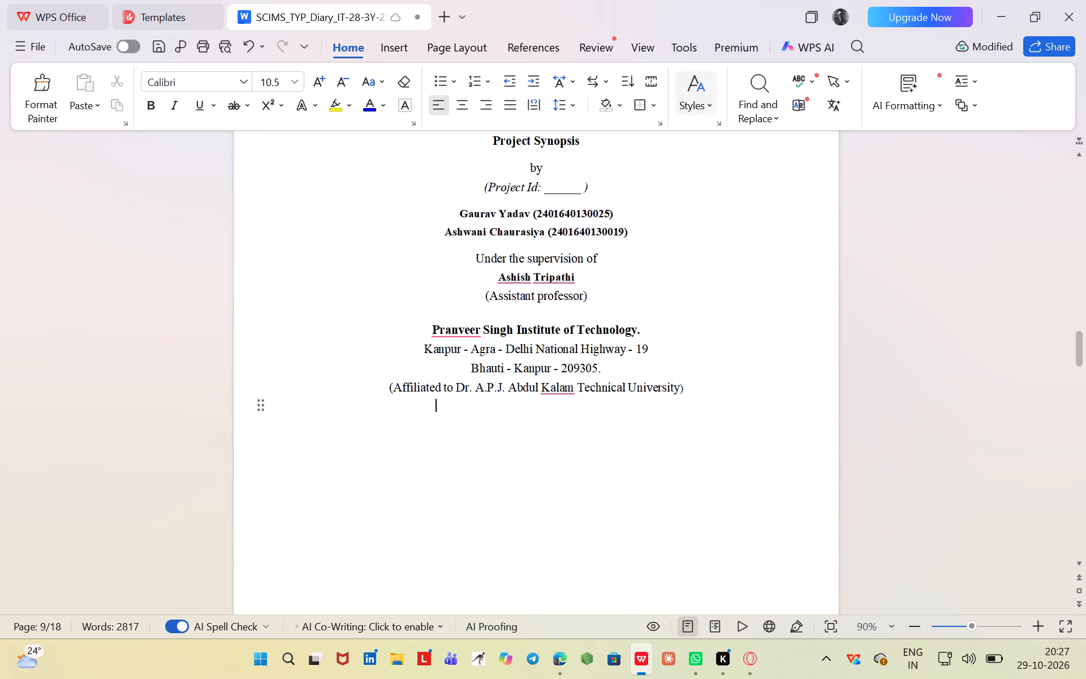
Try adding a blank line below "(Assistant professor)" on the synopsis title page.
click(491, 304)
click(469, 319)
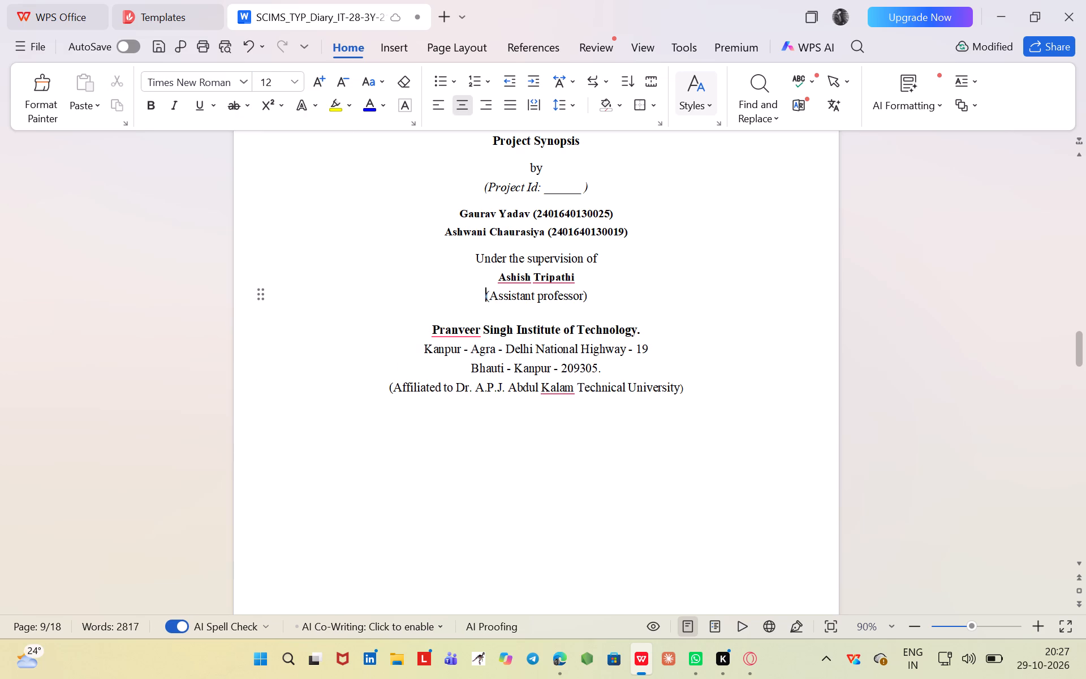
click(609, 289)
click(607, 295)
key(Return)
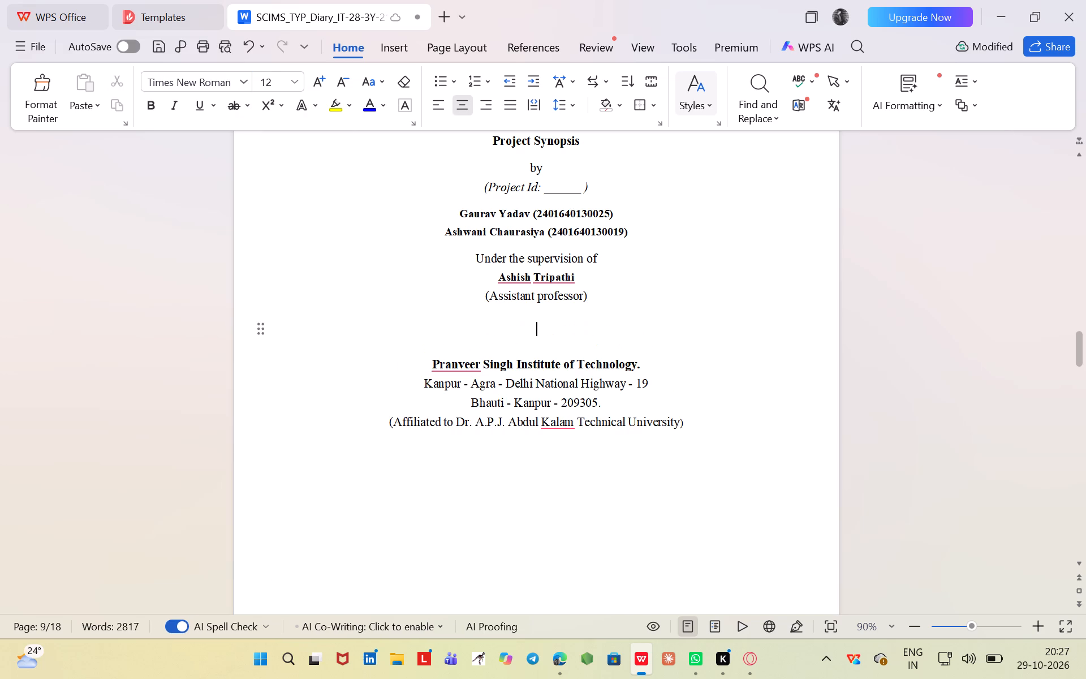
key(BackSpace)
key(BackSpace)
Review the synopsis title page layout from its header down to the footer and the start of the Introduction page.
scroll(596, 307, up, 4)
scroll(495, 358, up, 3)
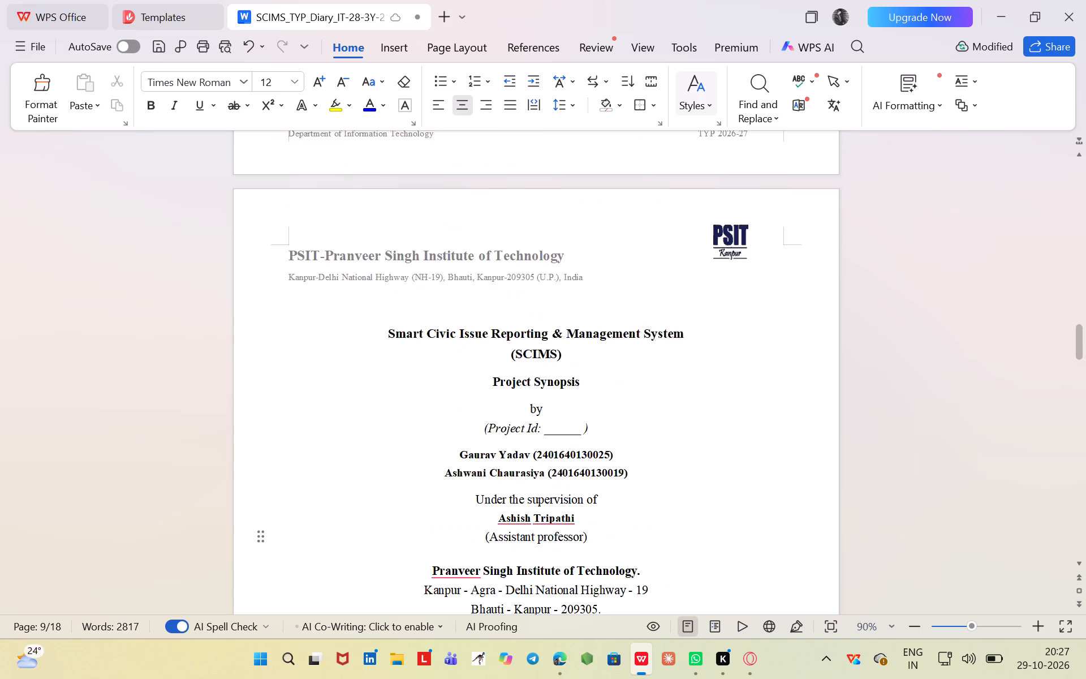
scroll(495, 358, down, 20)
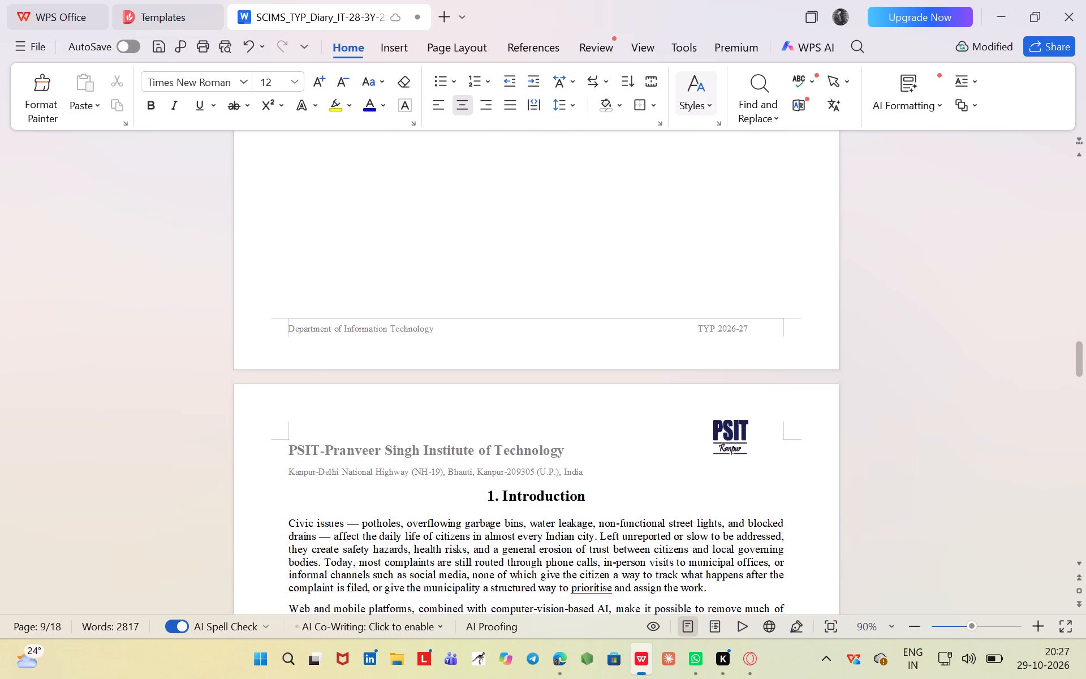
scroll(492, 360, up, 12)
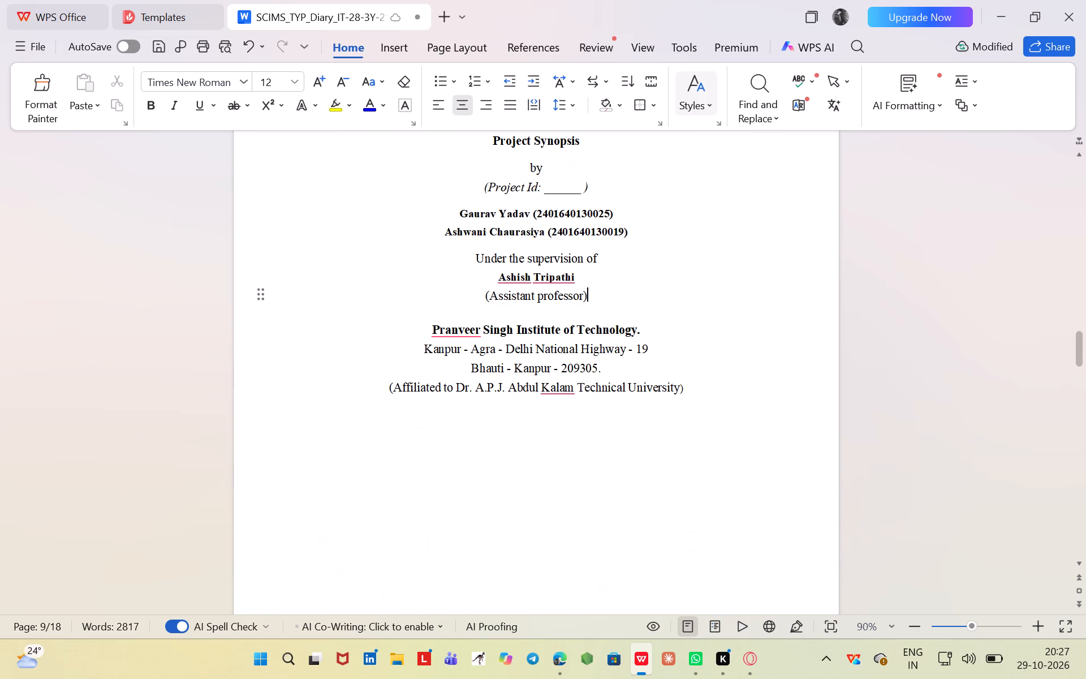
Print all pages of the diary with Microsoft Print to PDF, saving the output in the SCISM folder as "final 2".
click(202, 41)
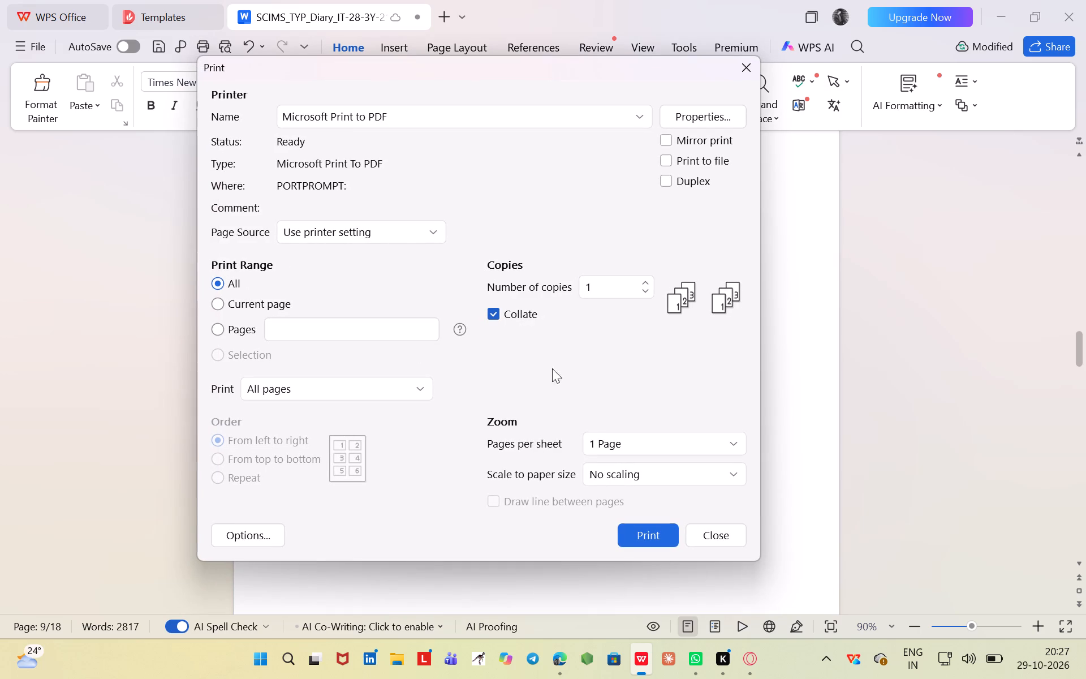
click(623, 536)
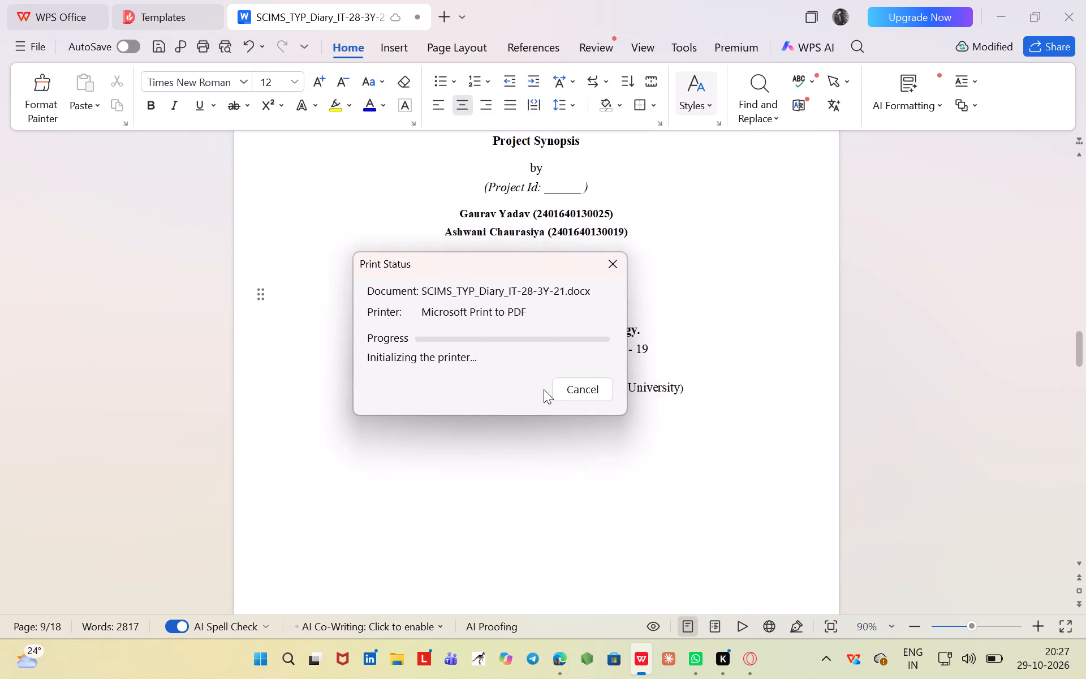
scroll(543, 356, down, 5)
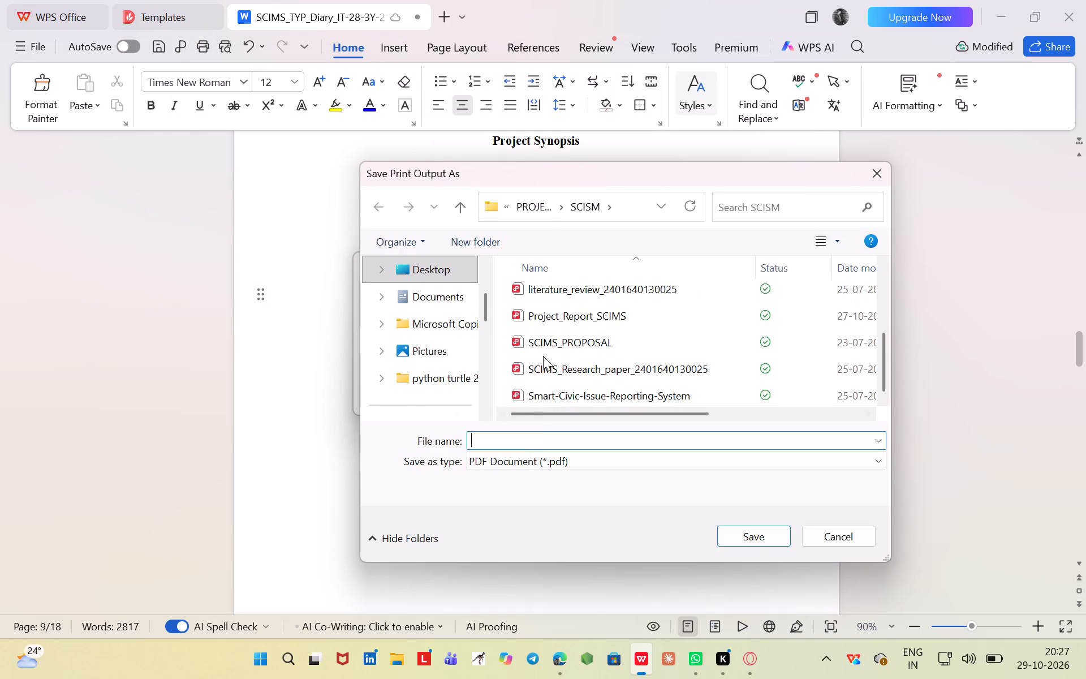
click(522, 442)
text(final)
key(space)
text(2)
key(Return)
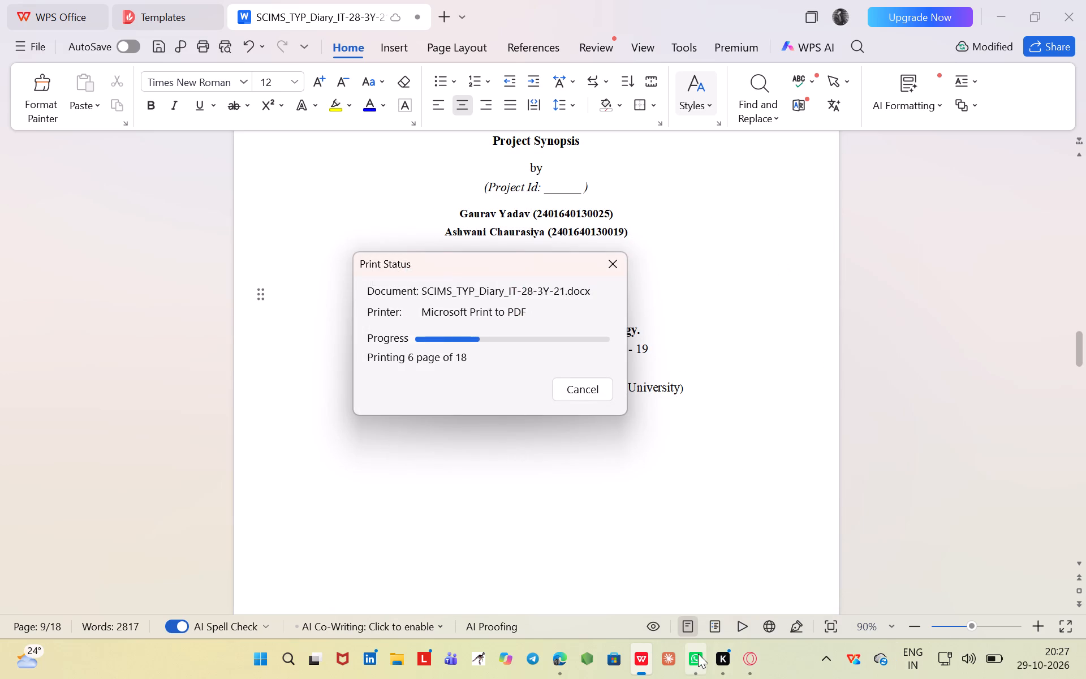
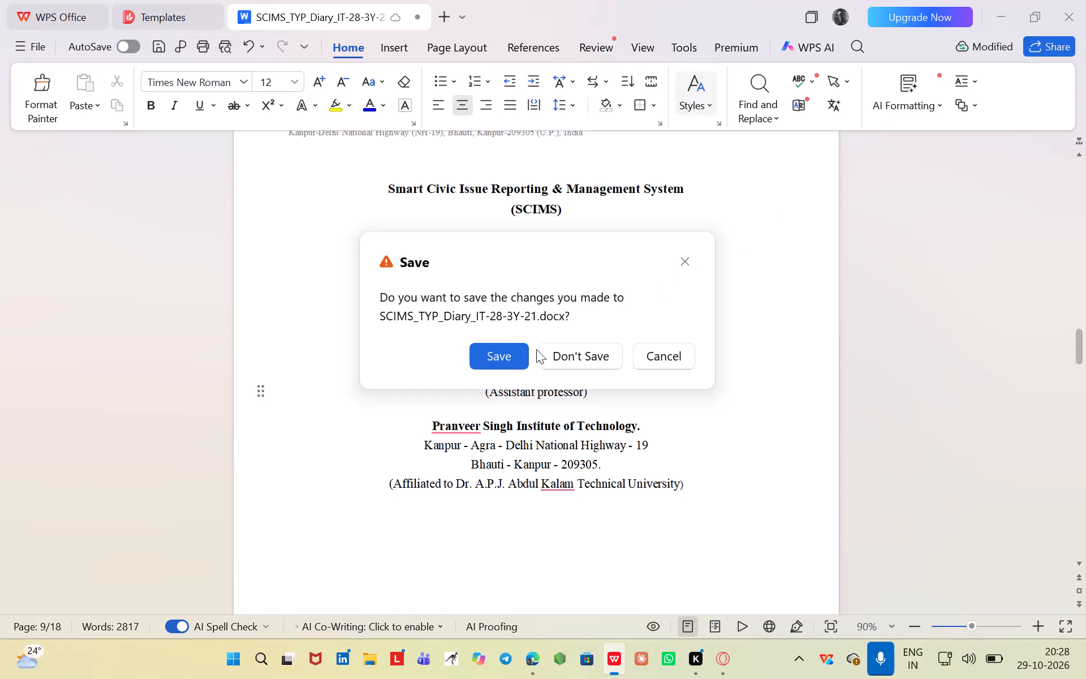
Save the changes to SCIMS_TYP_Diary_IT-28-3Y-21.docx while closing the document.
click(506, 357)
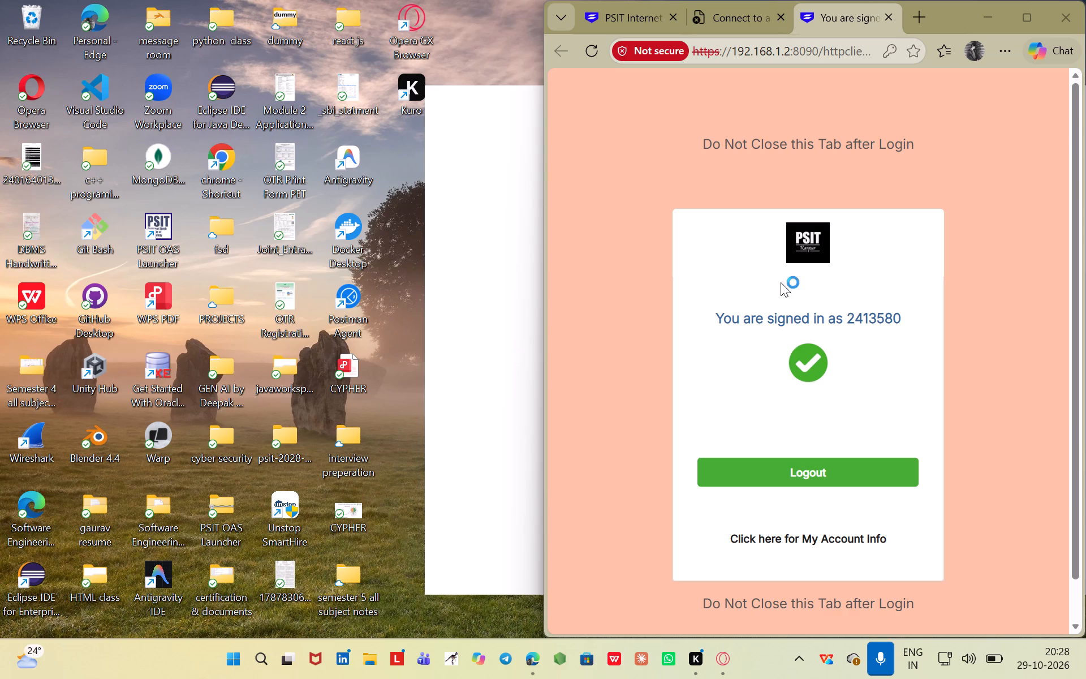